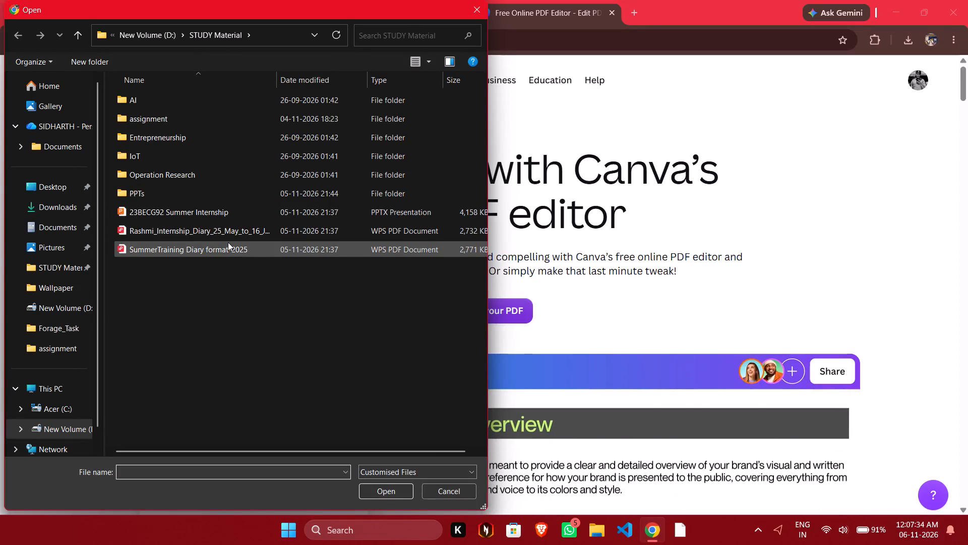
# Browse the STUDY Material folder on drive D, including its assignment, PPTs, Operation Research and IoT subfolders, for a file to upload.
pyautogui.click(270, 373)
pyautogui.click(88, 420)
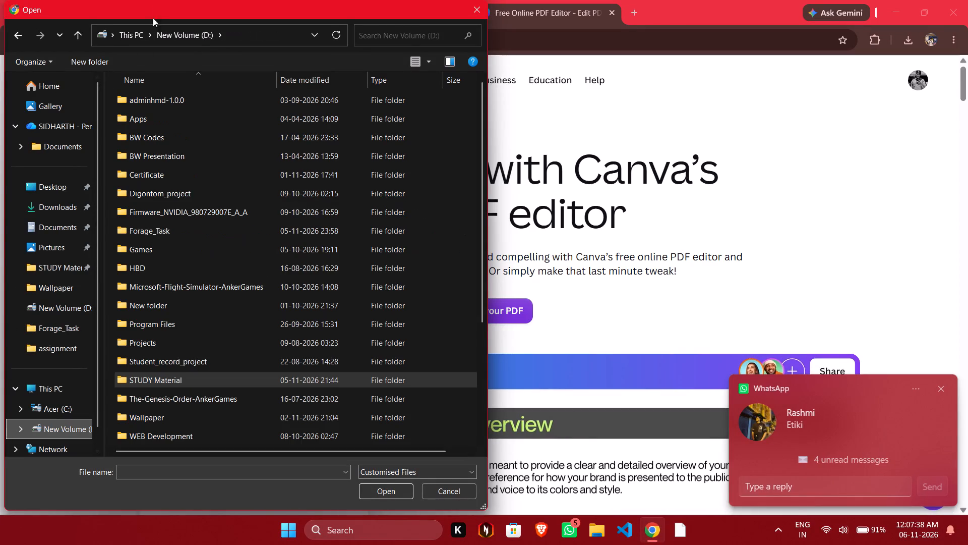
pyautogui.scroll(4, 262, 258)
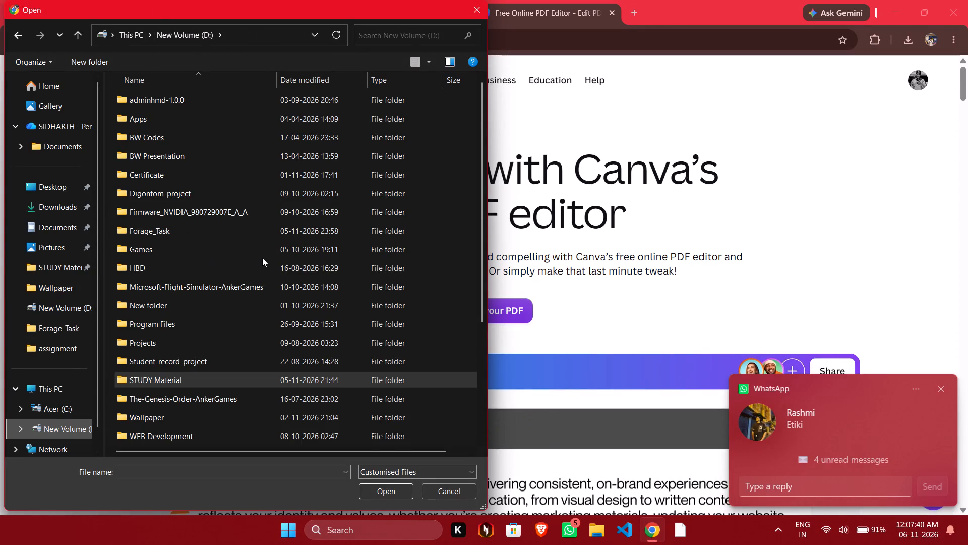
pyautogui.scroll(1, 262, 258)
pyautogui.doubleClick(257, 381)
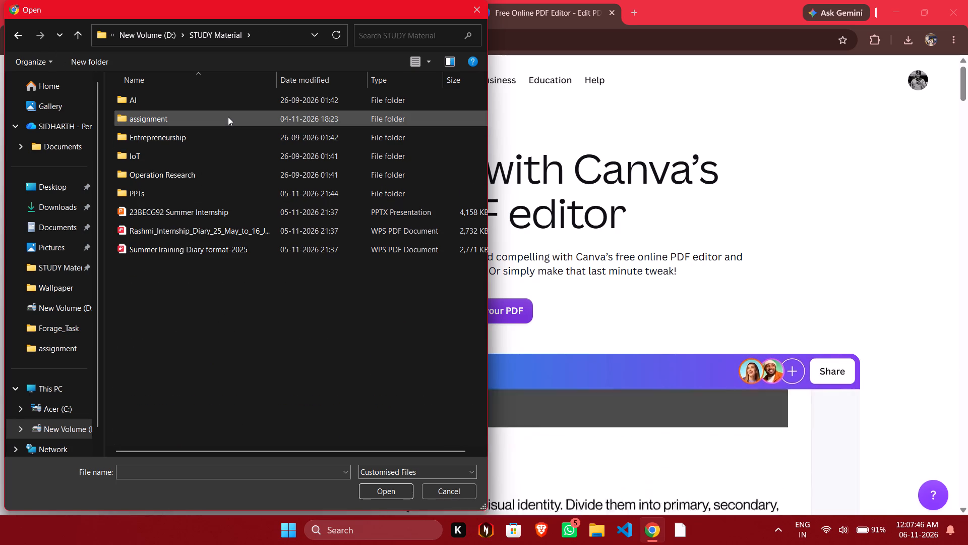
pyautogui.doubleClick(228, 117)
pyautogui.click(20, 33)
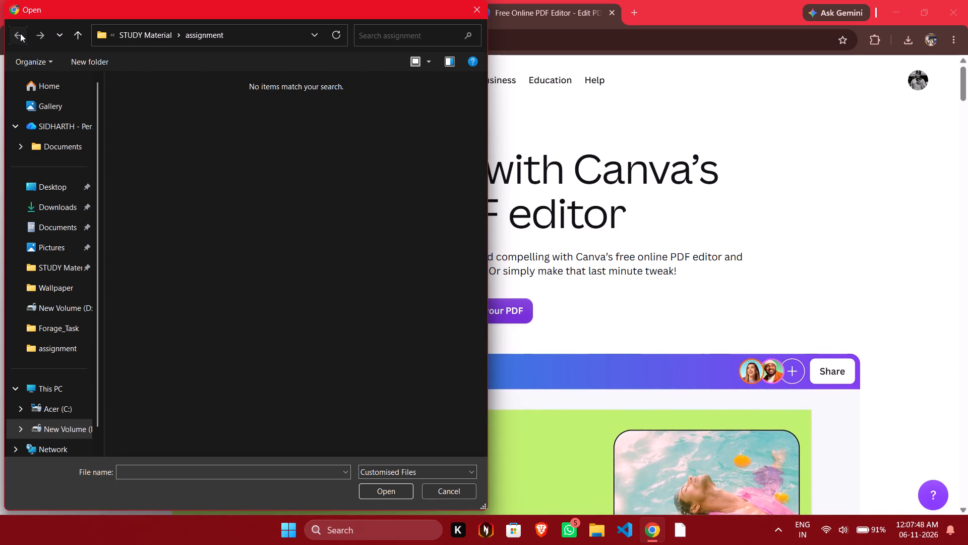
pyautogui.doubleClick(141, 183)
pyautogui.doubleClick(159, 190)
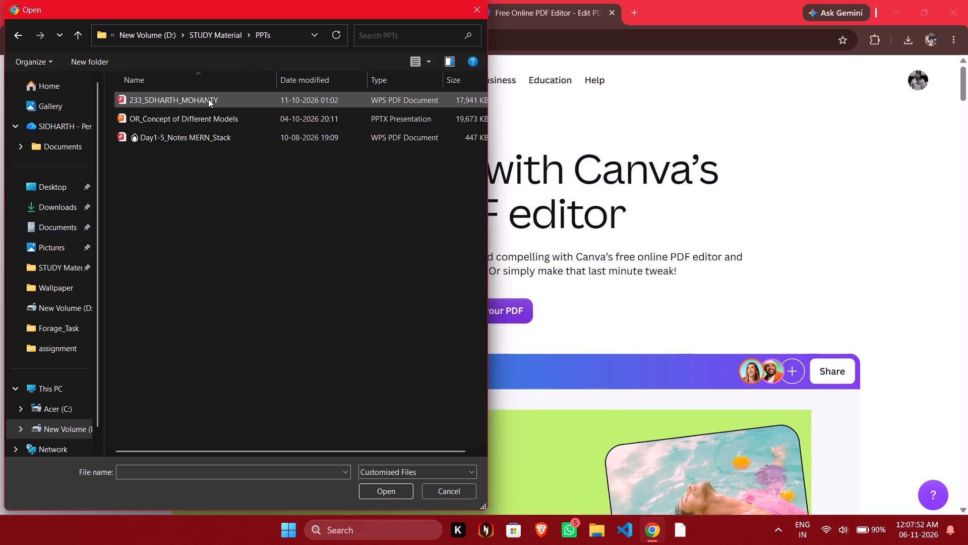
pyautogui.click(8, 36)
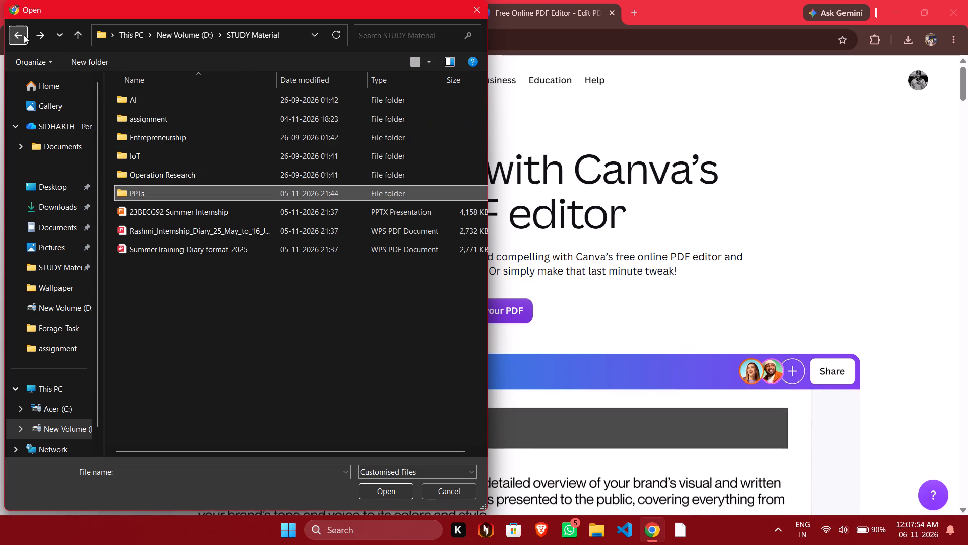
pyautogui.doubleClick(147, 178)
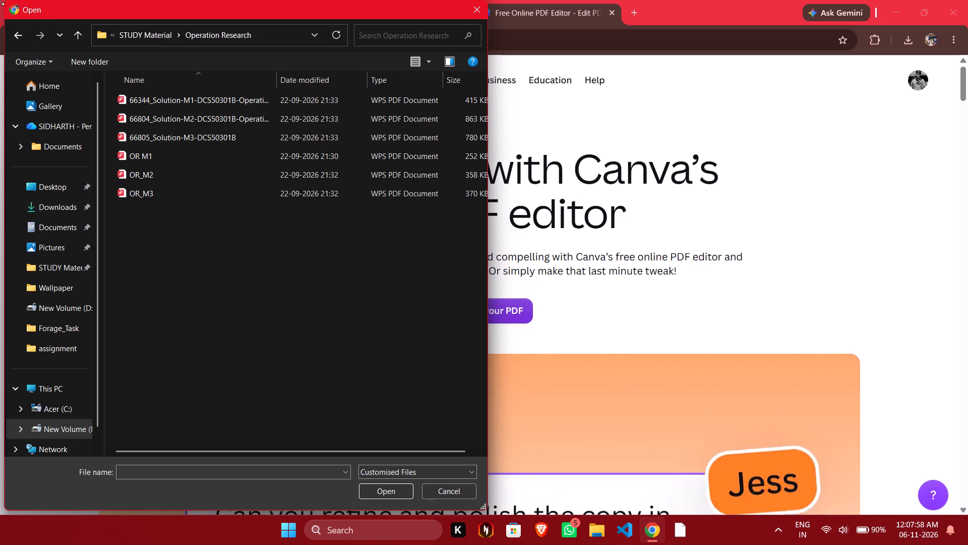
pyautogui.click(30, 38)
pyautogui.click(24, 38)
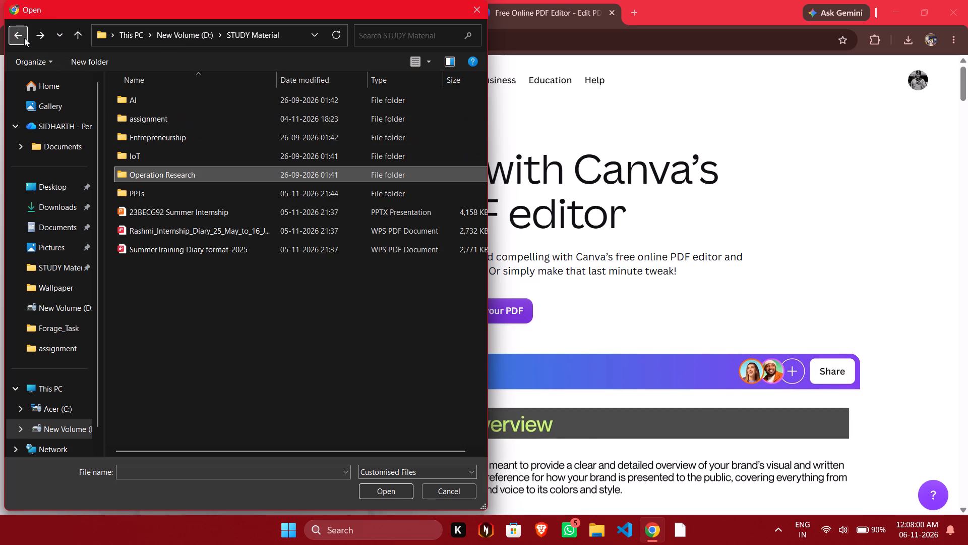
pyautogui.doubleClick(175, 157)
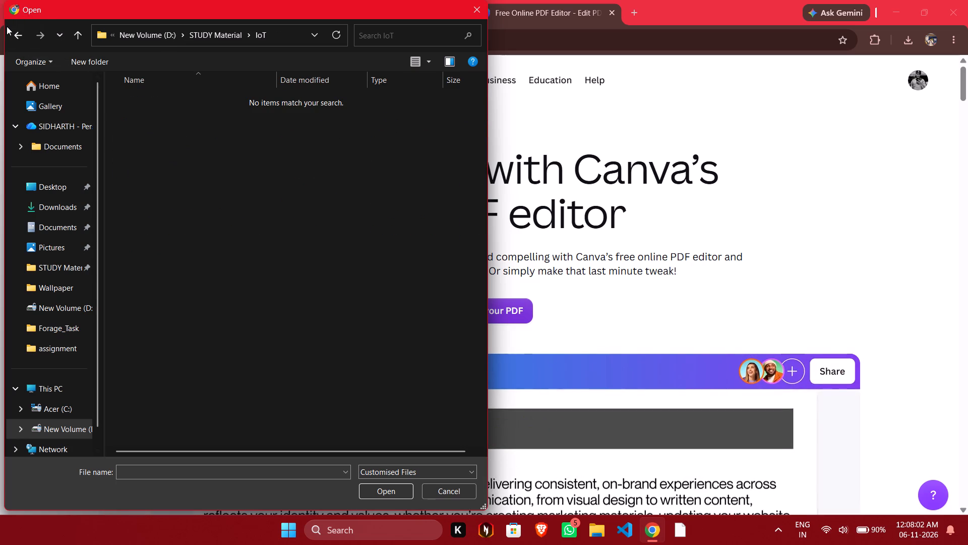
pyautogui.click(7, 26)
pyautogui.click(18, 30)
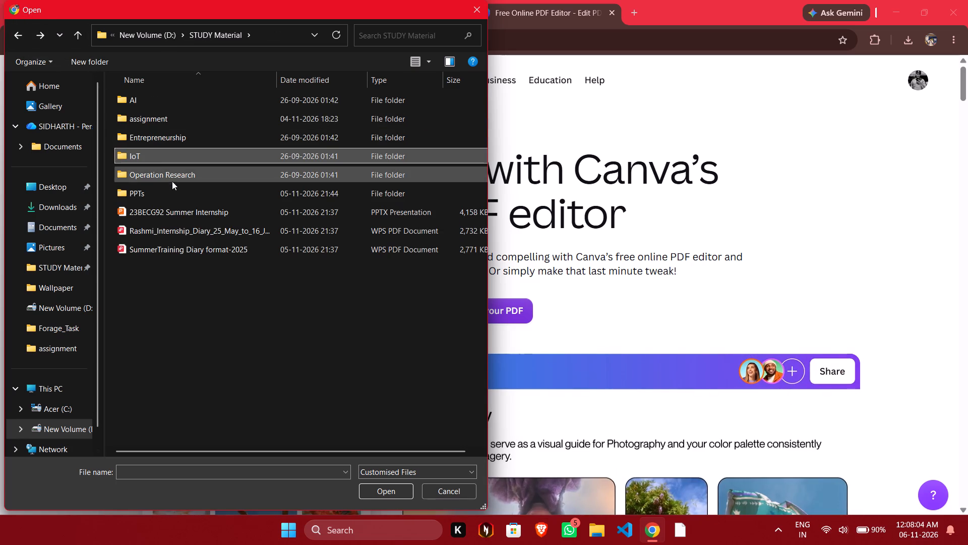
# Upload the Summer Internship PPTX presentation from the STUDY Material folder to the PDF editor.
pyautogui.click(168, 196)
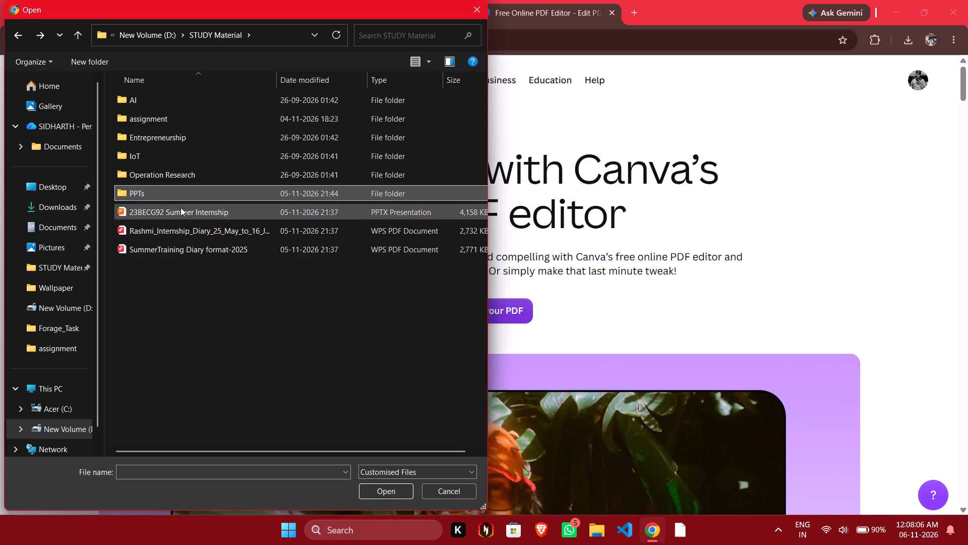
pyautogui.click(180, 207)
pyautogui.click(195, 303)
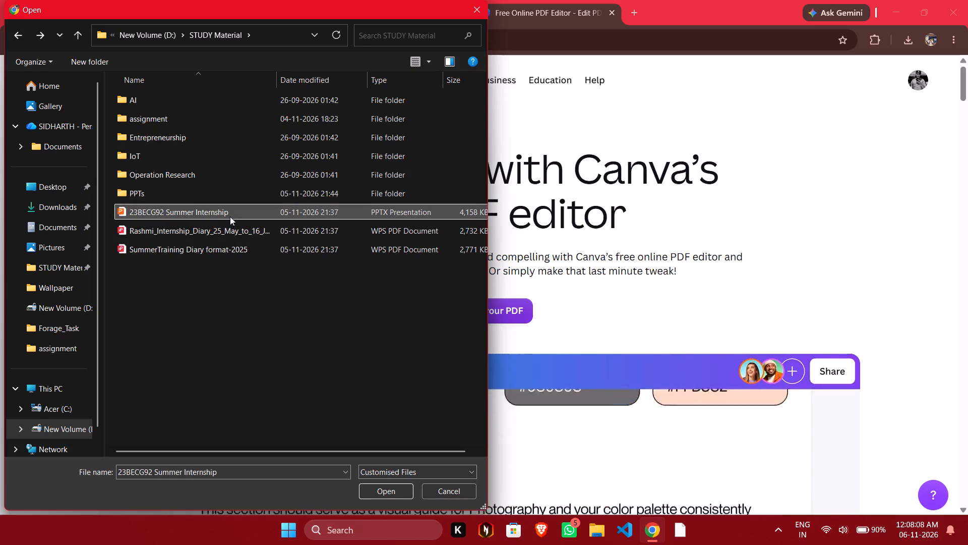
pyautogui.click(230, 216)
pyautogui.click(383, 485)
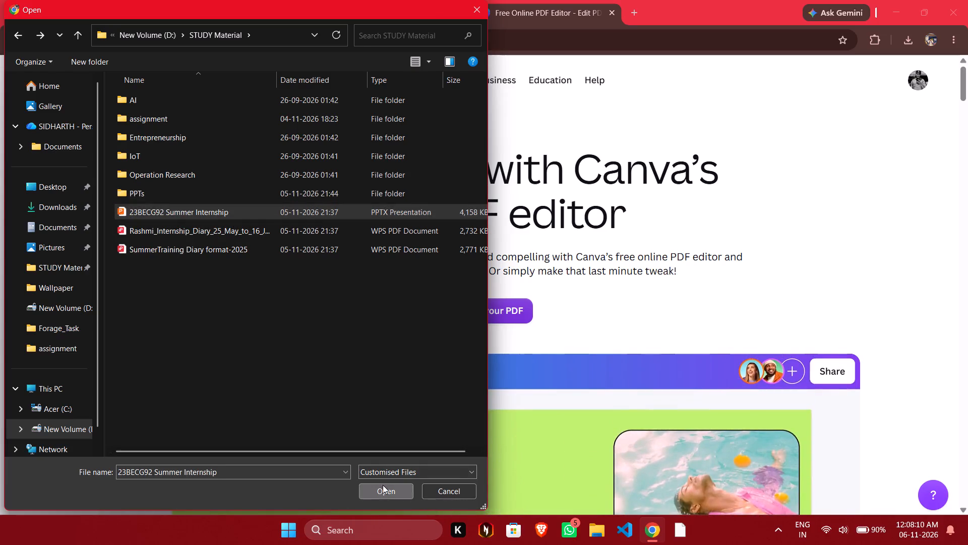
# Open Canva's free online PDF editor page in a new browser tab.
pyautogui.click(631, 15)
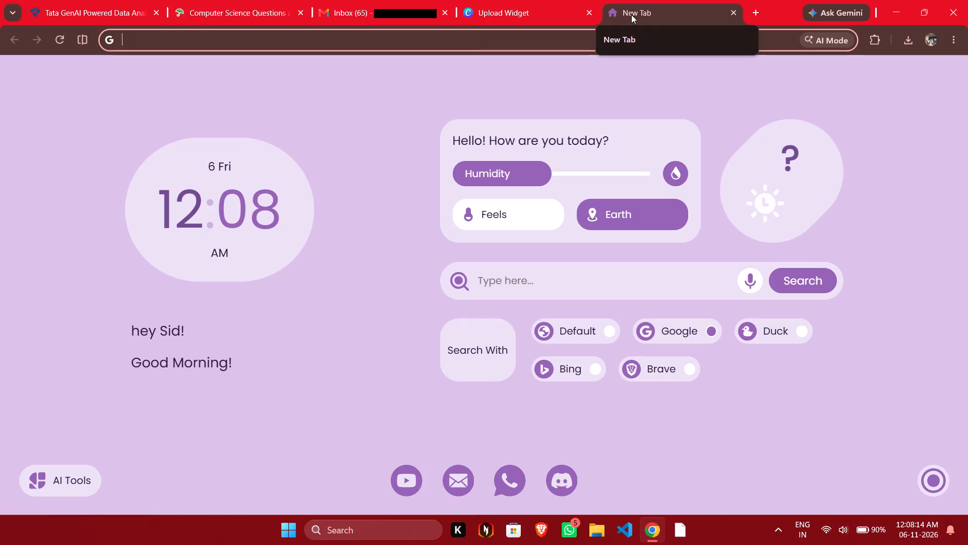
pyautogui.write('pdf')
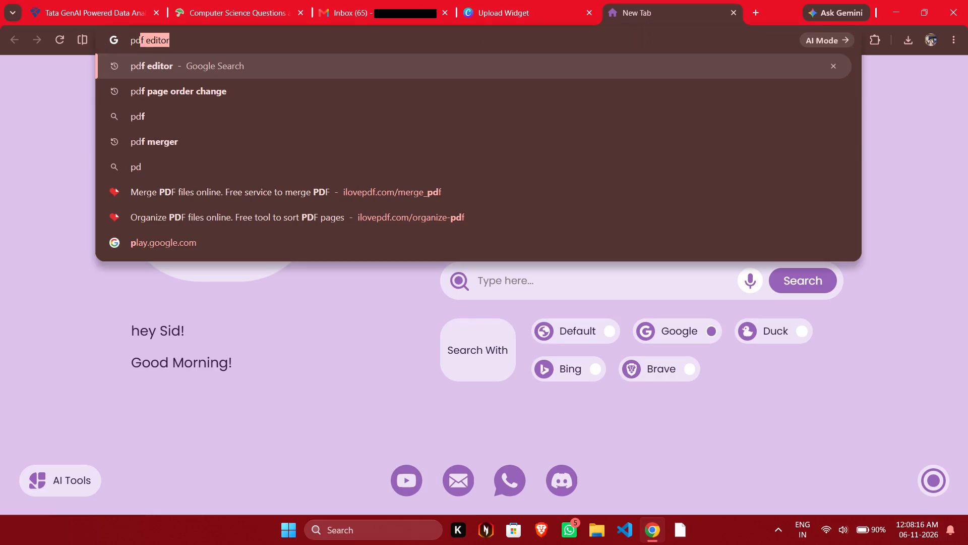
pyautogui.press('space')
pyautogui.press('BackSpace')
pyautogui.press('BackSpace')
pyautogui.press('BackSpace')
pyautogui.press('BackSpace')
pyautogui.press('BackSpace')
pyautogui.press('BackSpace')
pyautogui.press('BackSpace')
pyautogui.press('BackSpace')
pyautogui.press('BackSpace')
pyautogui.press('BackSpace')
pyautogui.write('can')
pyautogui.write('va')
pyautogui.press('space')
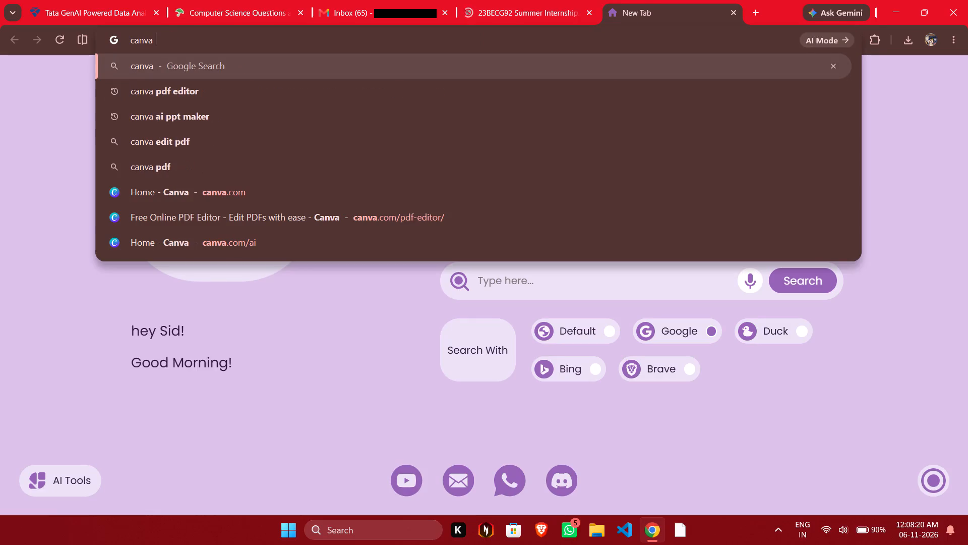
pyautogui.write('pdf')
pyautogui.press('space')
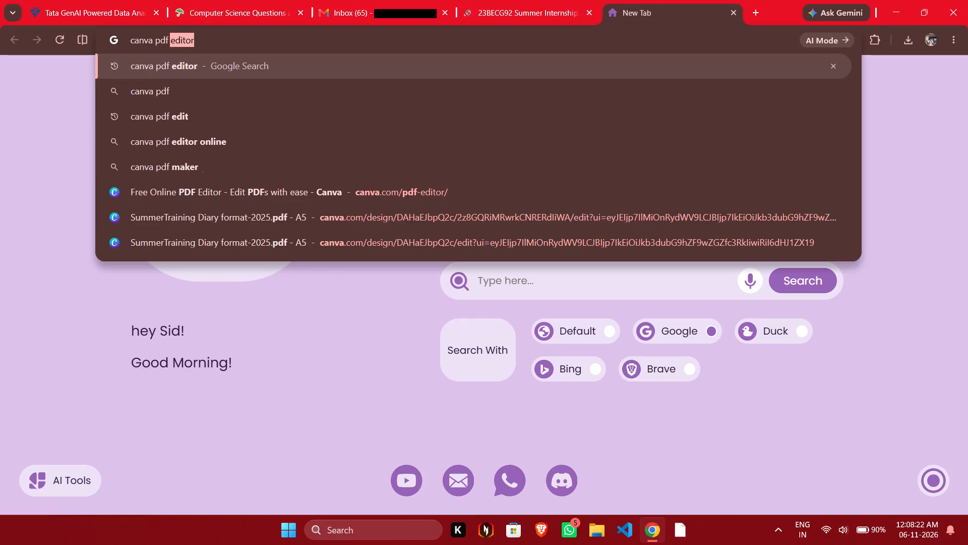
pyautogui.click(418, 190)
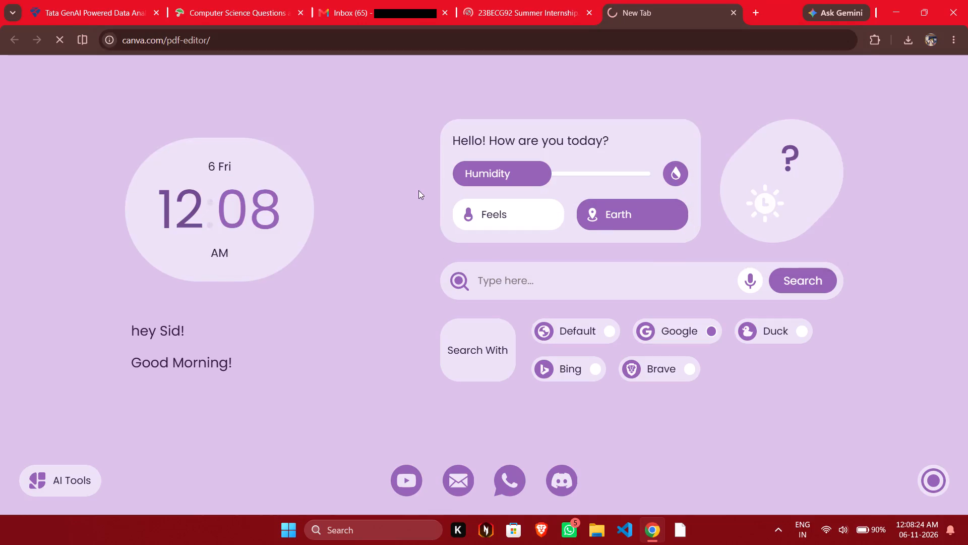
# Upload the recent PDF named organized, stored in the Forage_Task folder, to Canva's PDF editor.
pyautogui.click(460, 0)
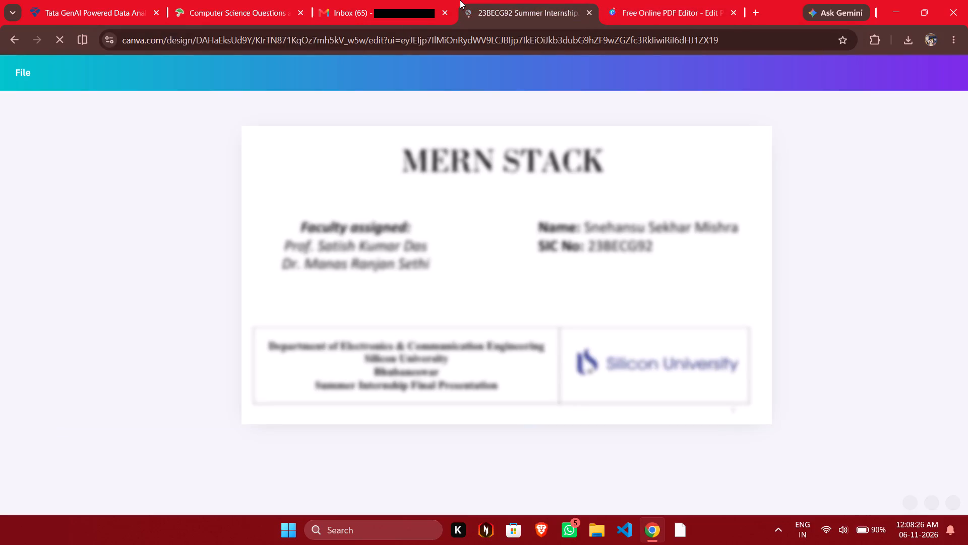
pyautogui.click(598, 0)
pyautogui.click(643, 0)
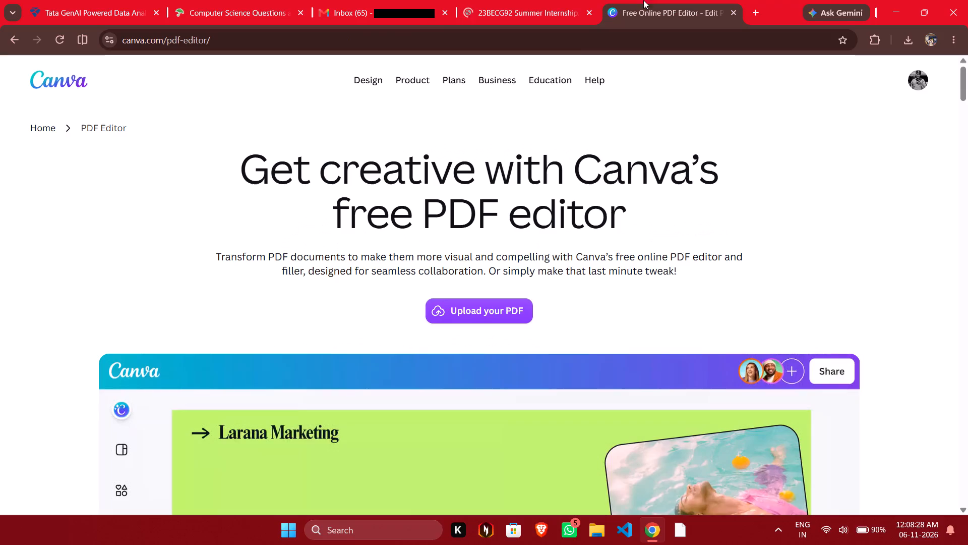
pyautogui.click(503, 312)
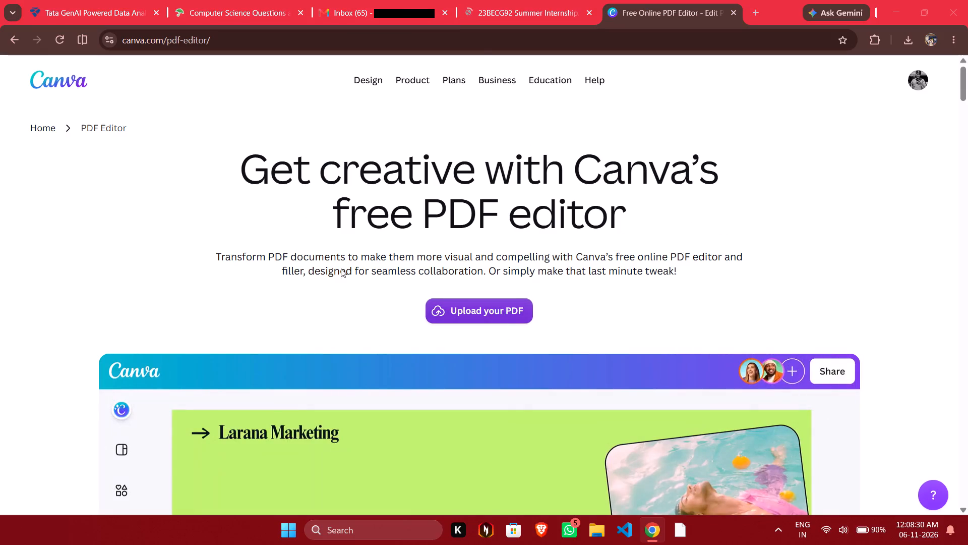
pyautogui.click(64, 91)
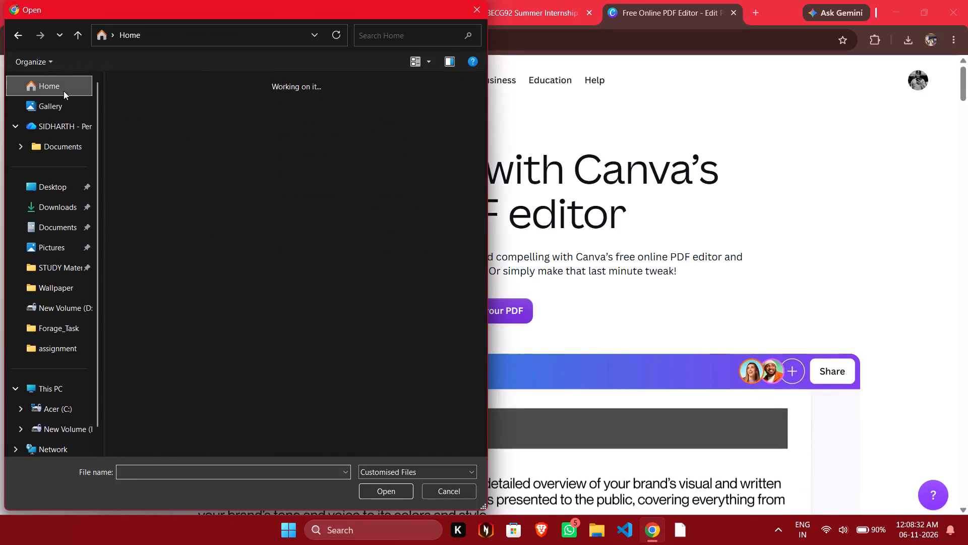
pyautogui.click(194, 394)
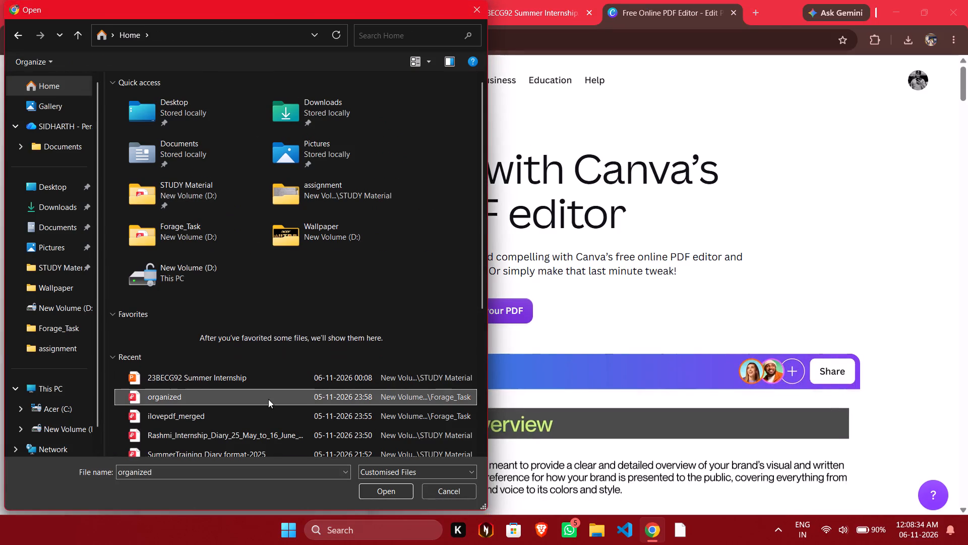
pyautogui.click(399, 494)
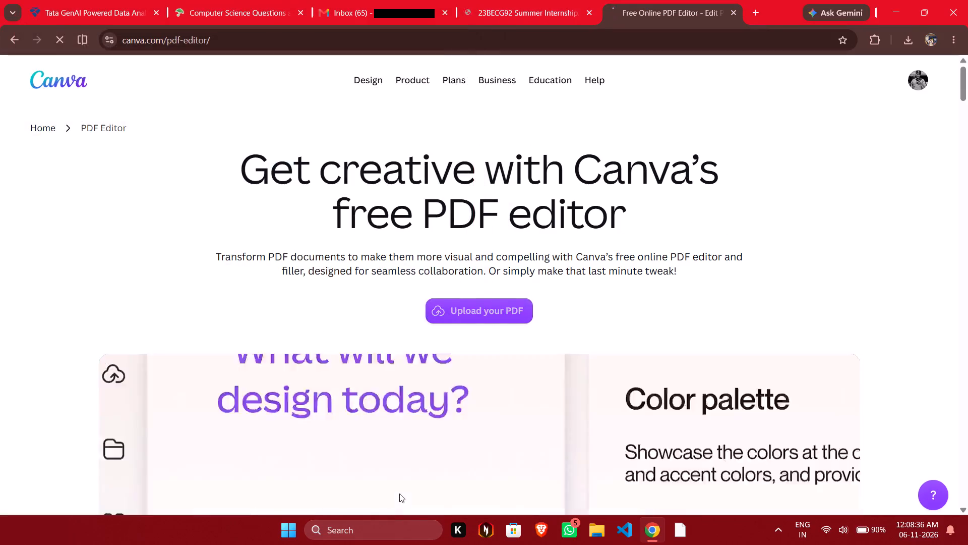
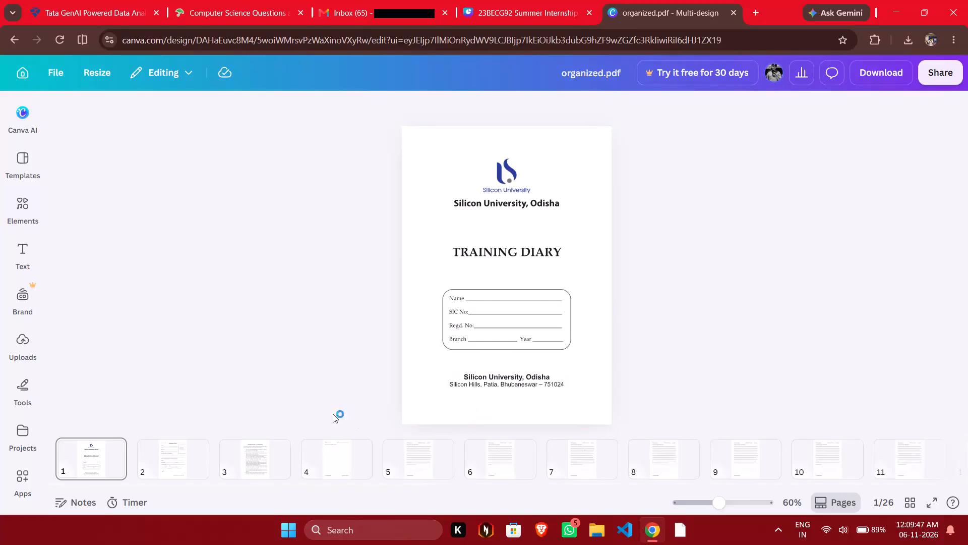
# Check the opening pages of the training diary and delete page 4, the unfilled Details of Training / Observations page.
pyautogui.click(165, 448)
pyautogui.click(245, 446)
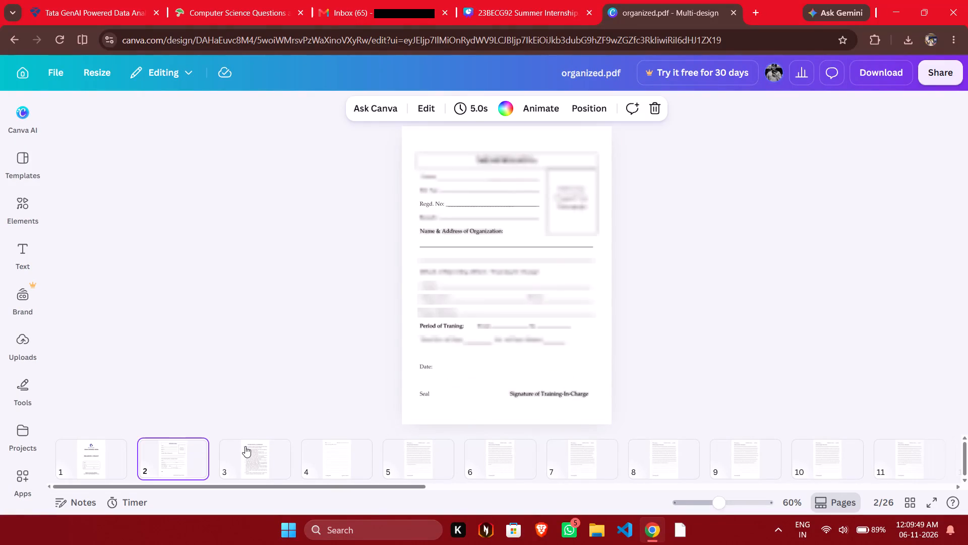
pyautogui.click(146, 441)
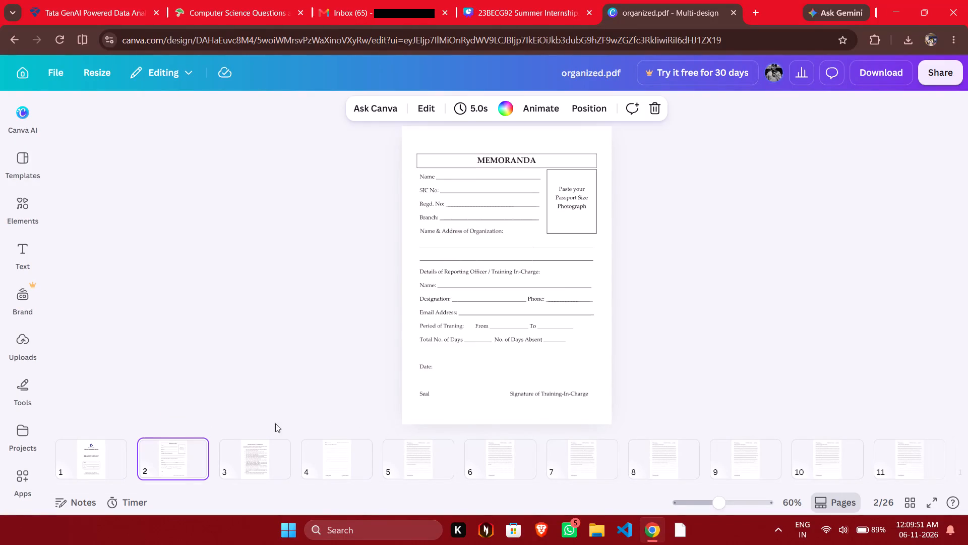
pyautogui.click(246, 466)
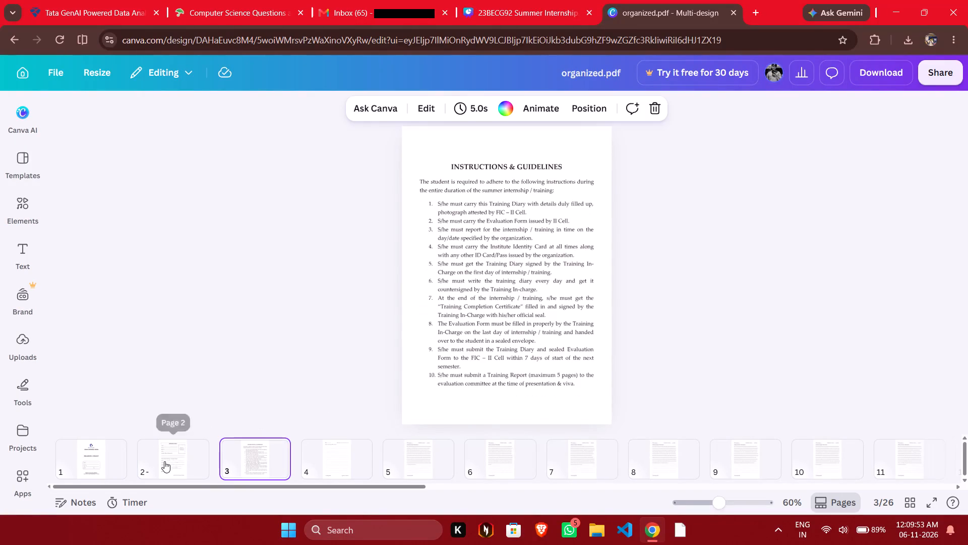
pyautogui.click(163, 458)
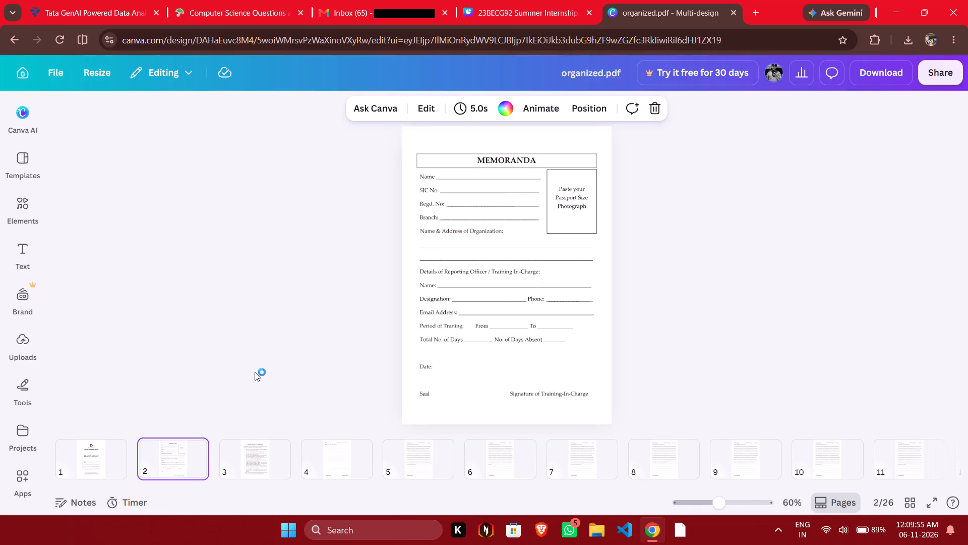
pyautogui.click(334, 451)
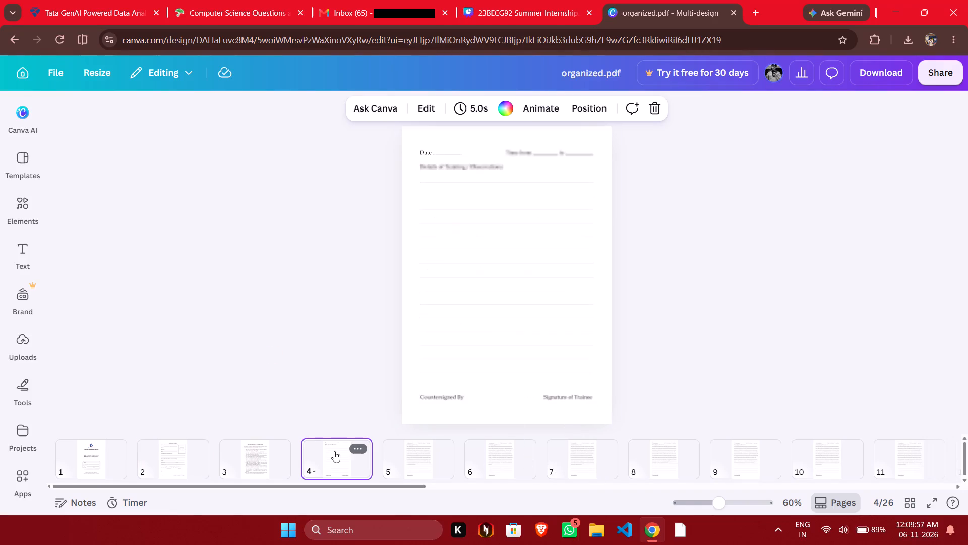
pyautogui.press('BackSpace')
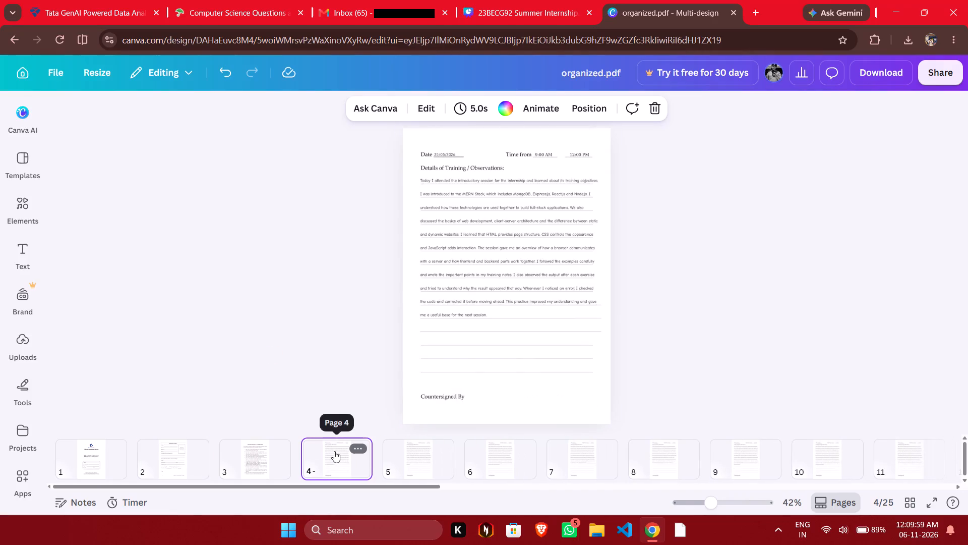
# Examine the training diary's last two pages, including the Completion Certificate, and return to the start of the page thumbnails.
pyautogui.hscroll(-14, 591, 452)
pyautogui.click(781, 455)
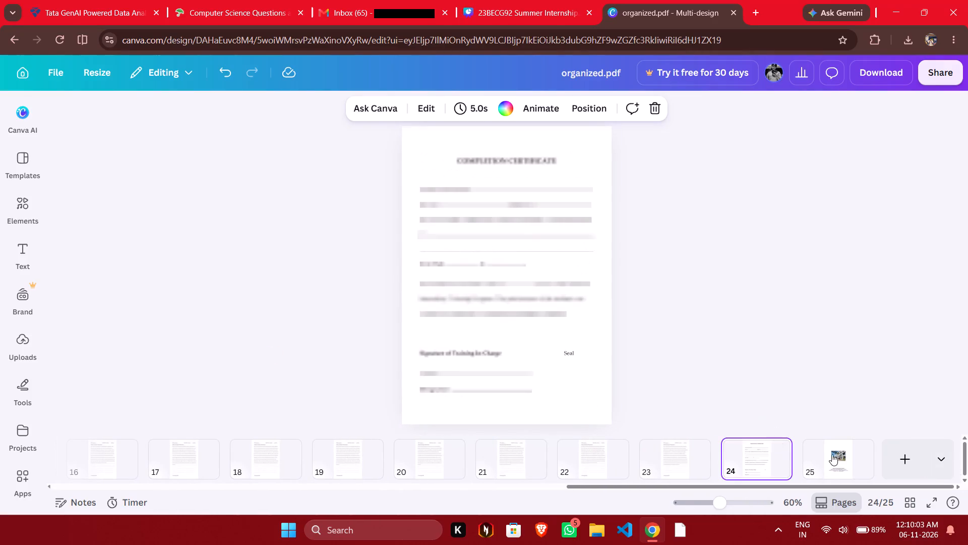
pyautogui.click(832, 454)
pyautogui.click(740, 463)
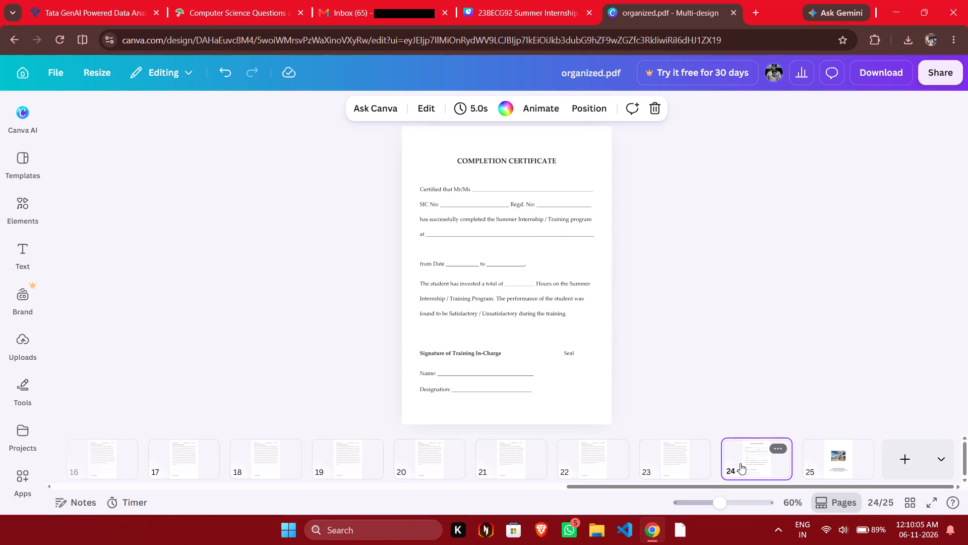
pyautogui.hscroll(5, 740, 463)
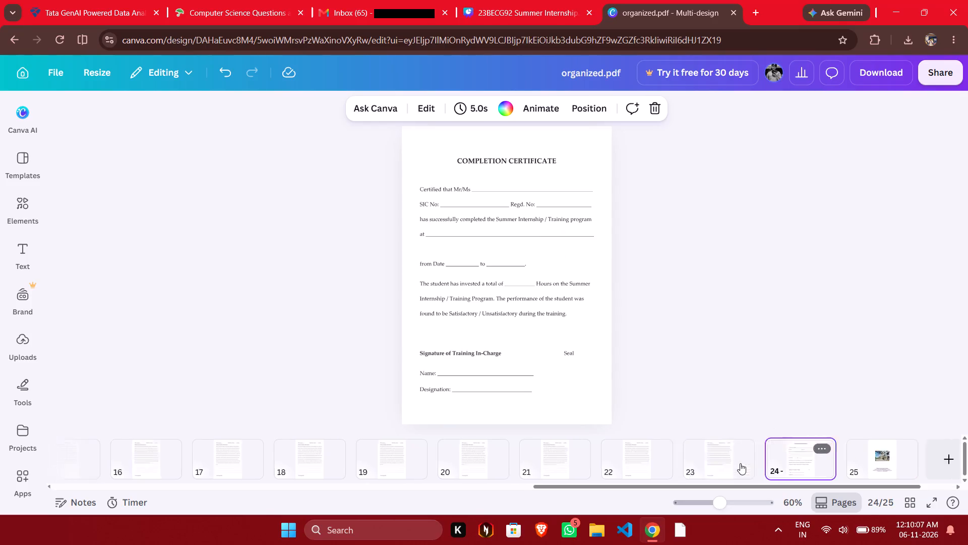
pyautogui.hscroll(4, 740, 463)
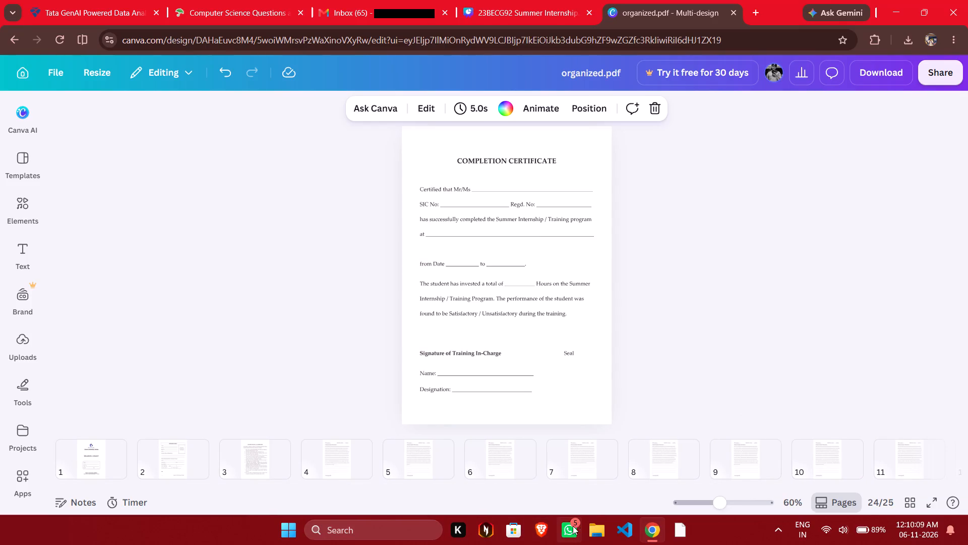
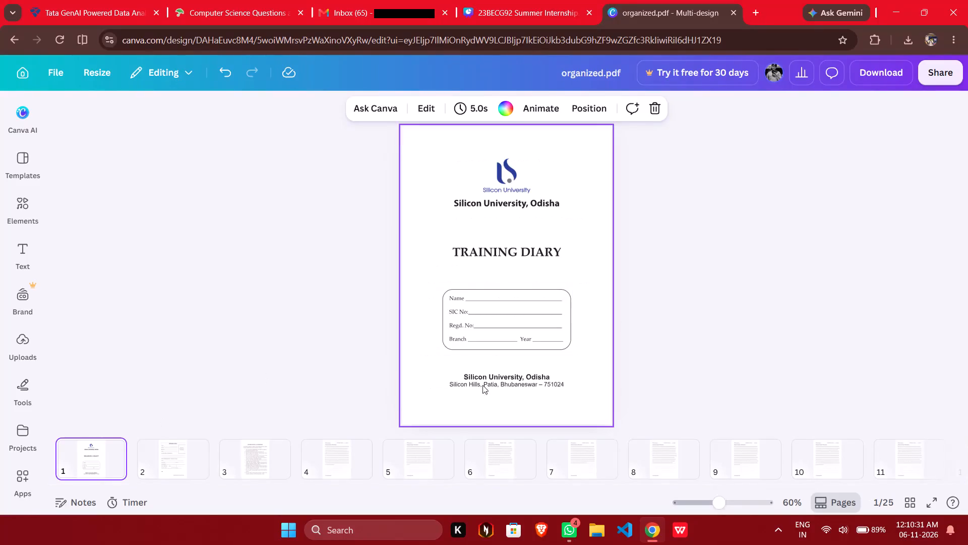
# Examine the diary's Memoranda page and the Summer Internship presentation's title slide, and return to the diary's cover page.
pyautogui.click(184, 467)
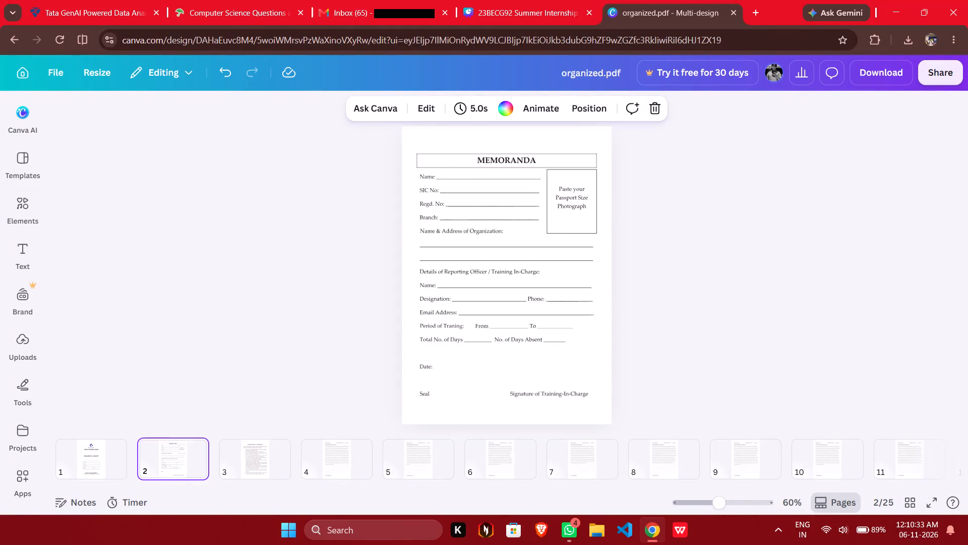
pyautogui.click(492, 0)
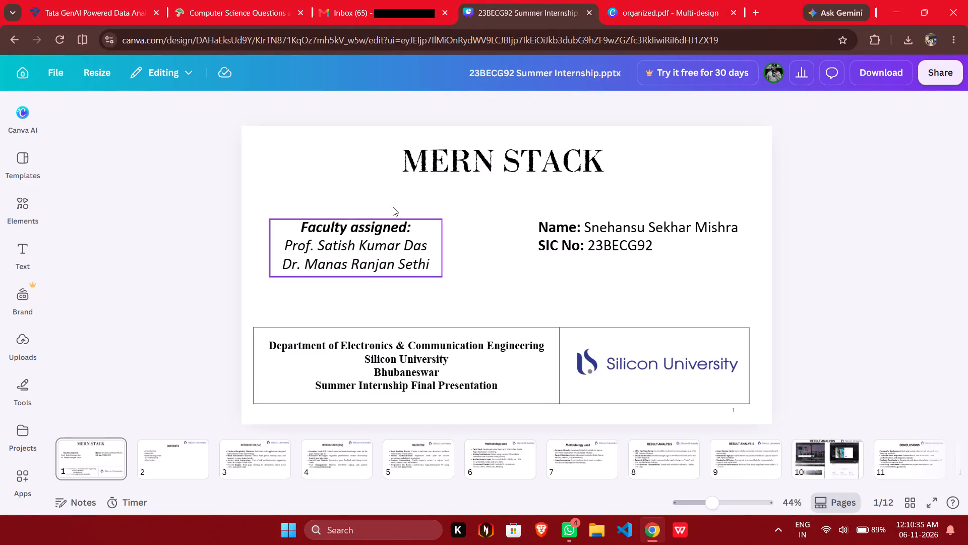
pyautogui.click(614, 0)
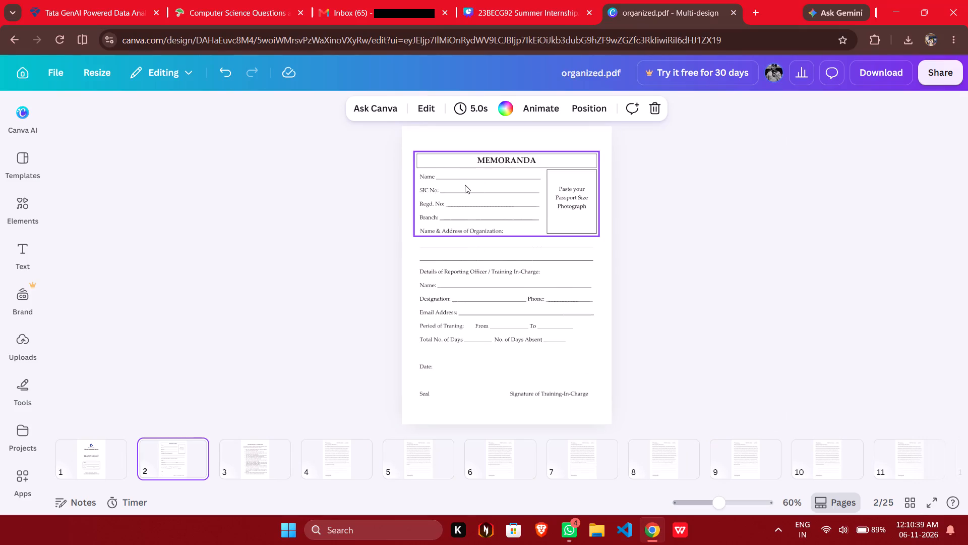
pyautogui.doubleClick(465, 185)
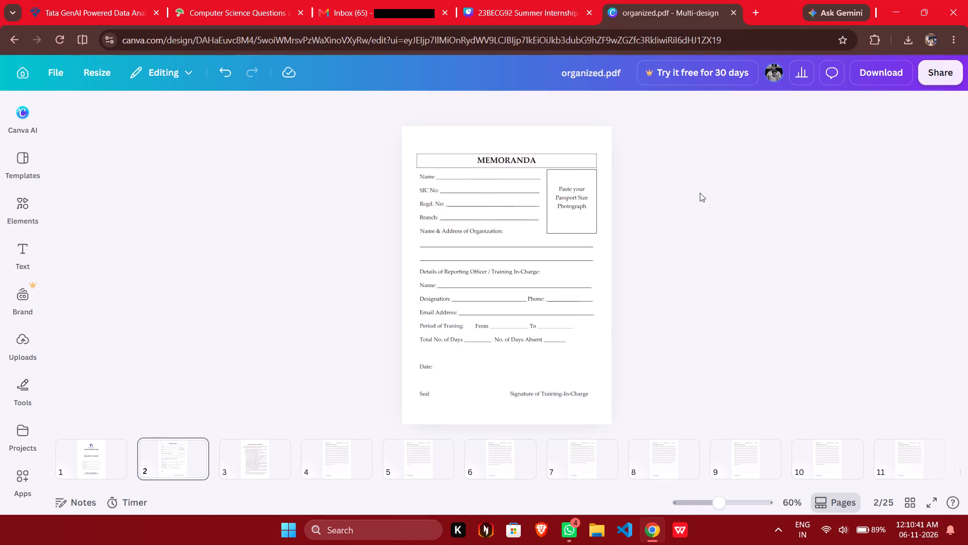
pyautogui.click(700, 193)
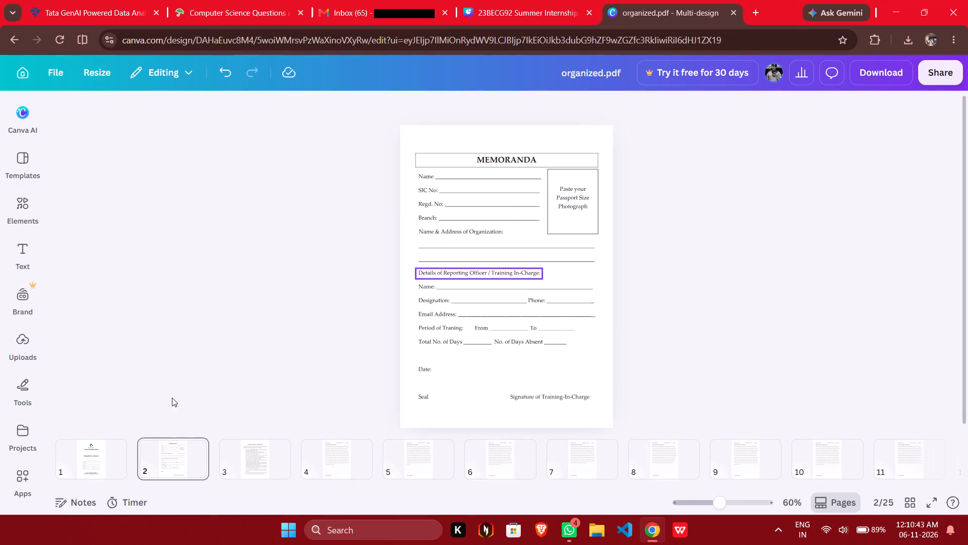
pyautogui.click(91, 454)
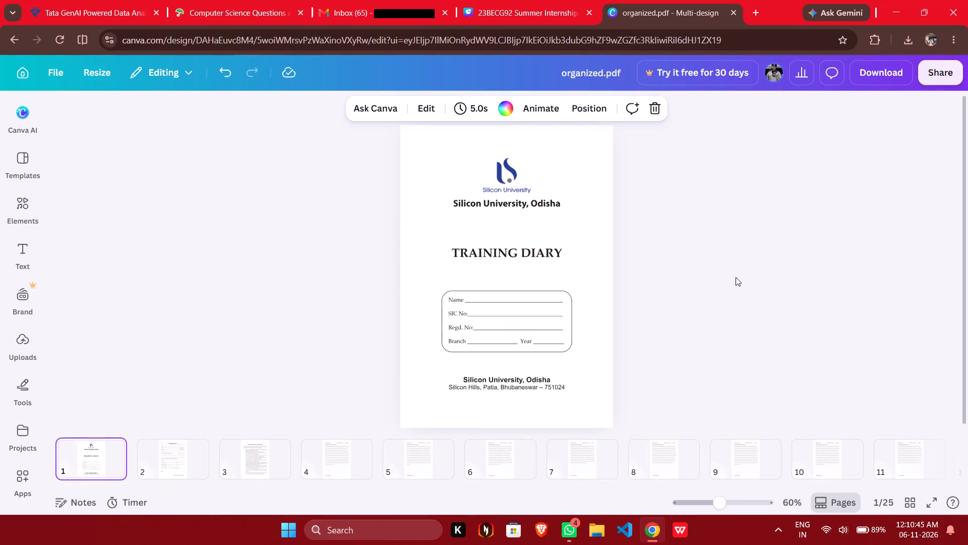
pyautogui.click(736, 277)
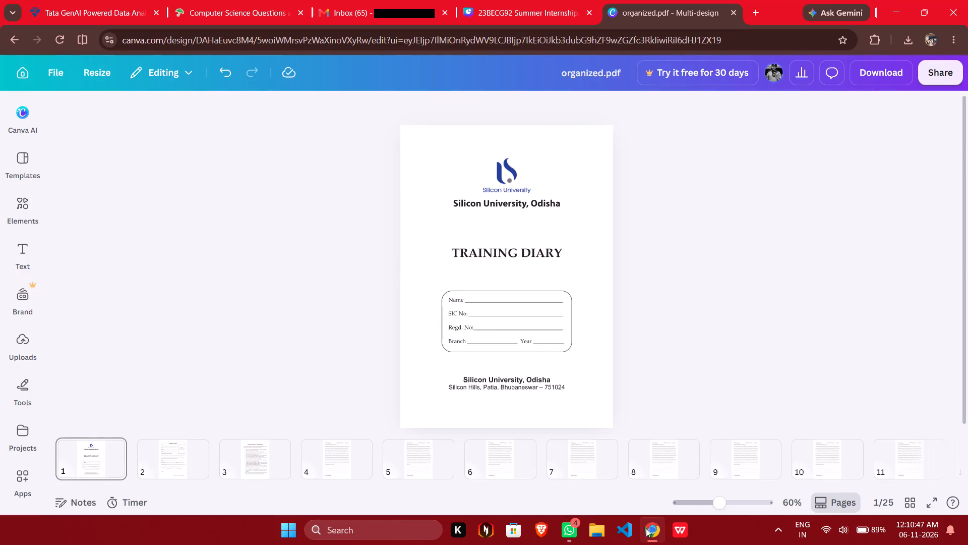
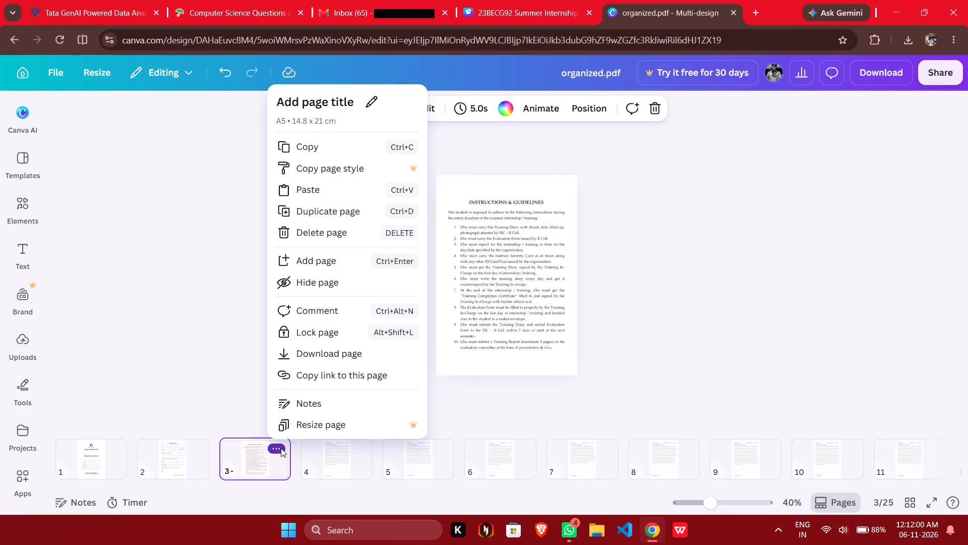
# Compare the training diary's cover, Memoranda form and Instructions & Guidelines pages, ending on the cover page.
pyautogui.click(212, 332)
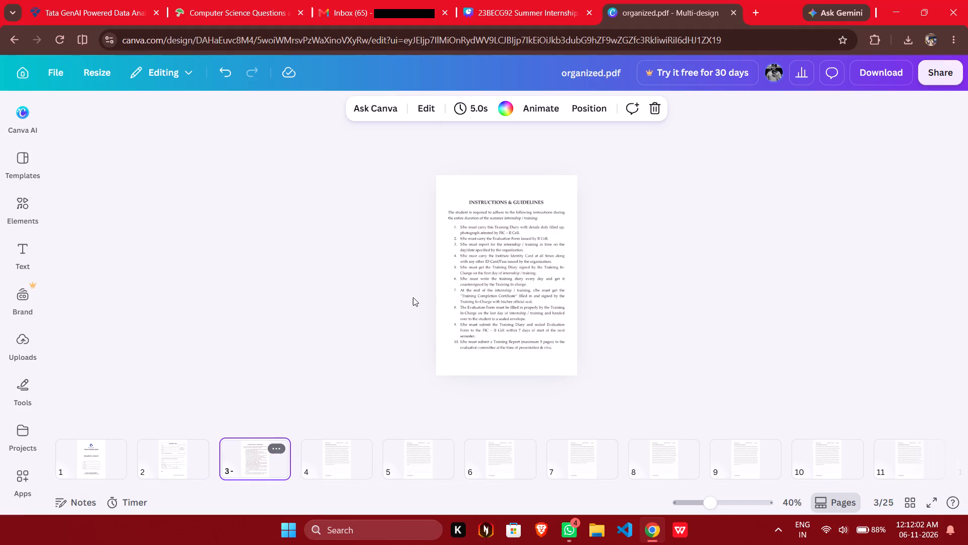
pyautogui.click(155, 475)
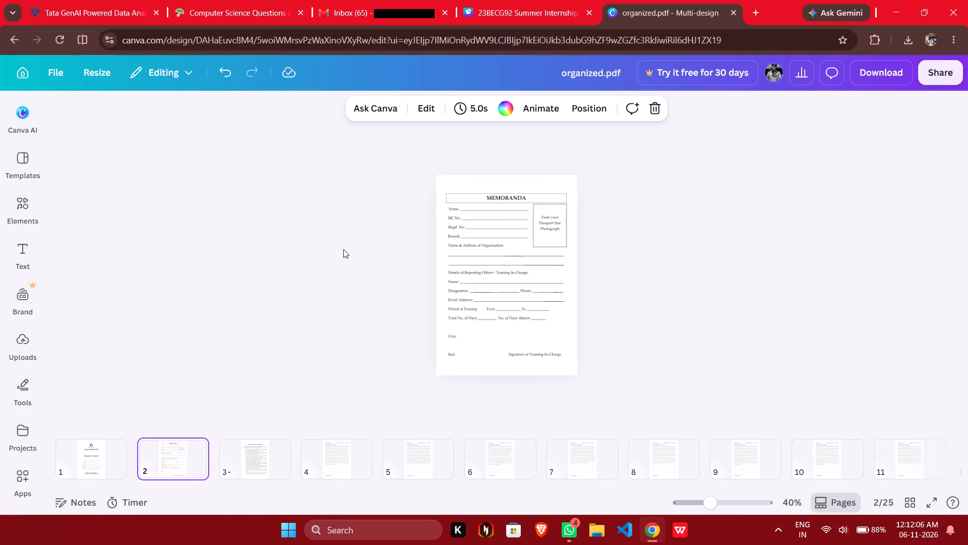
pyautogui.scroll(1, 343, 249)
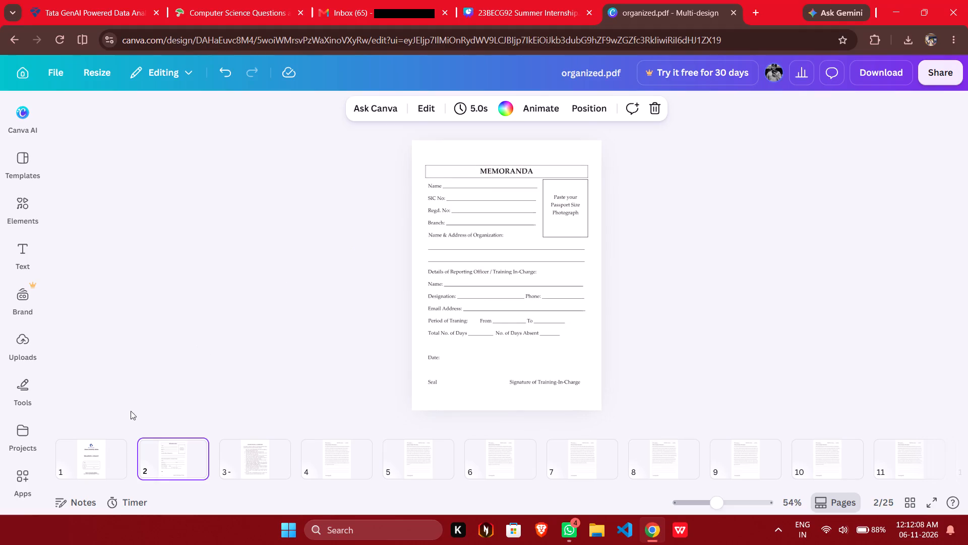
pyautogui.click(109, 472)
pyautogui.click(204, 463)
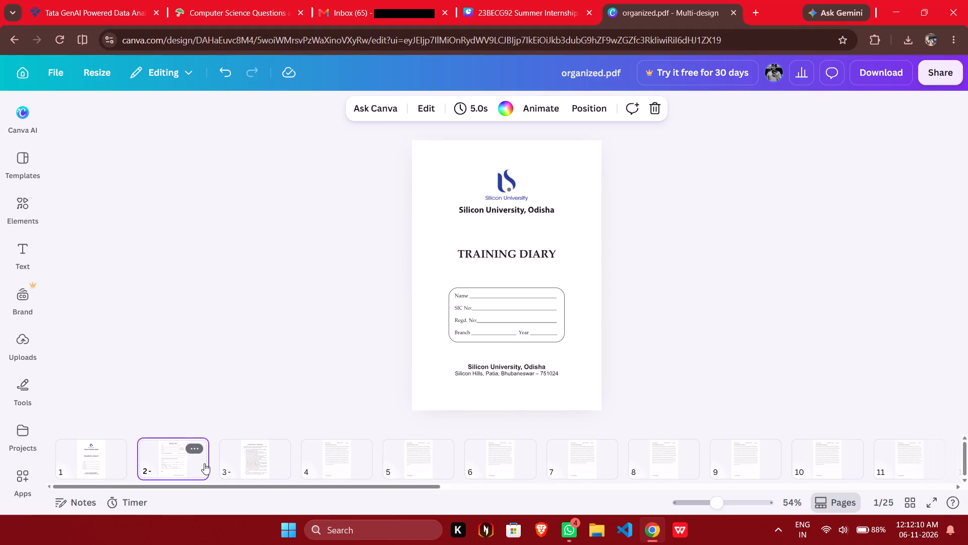
pyautogui.hscroll(1, 212, 463)
pyautogui.click(234, 459)
pyautogui.click(185, 467)
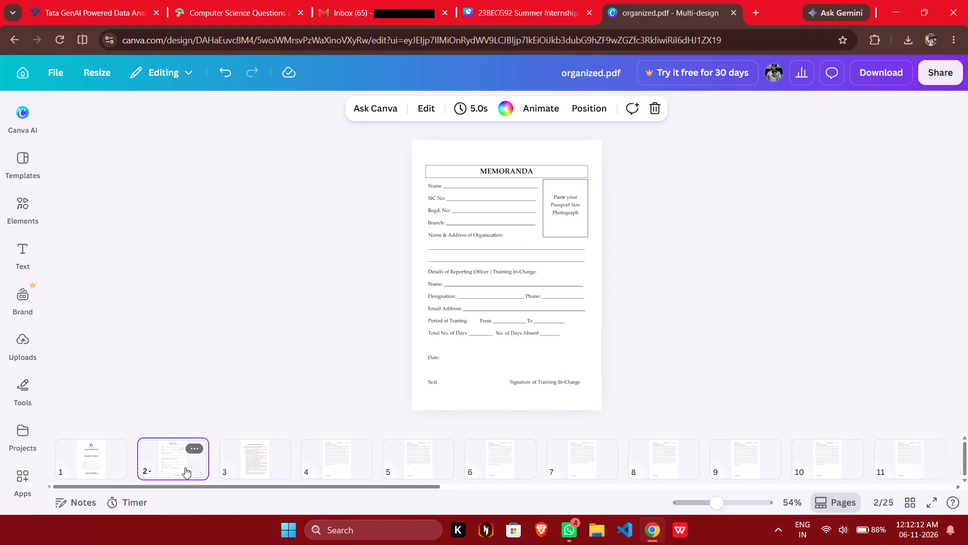
pyautogui.click(96, 457)
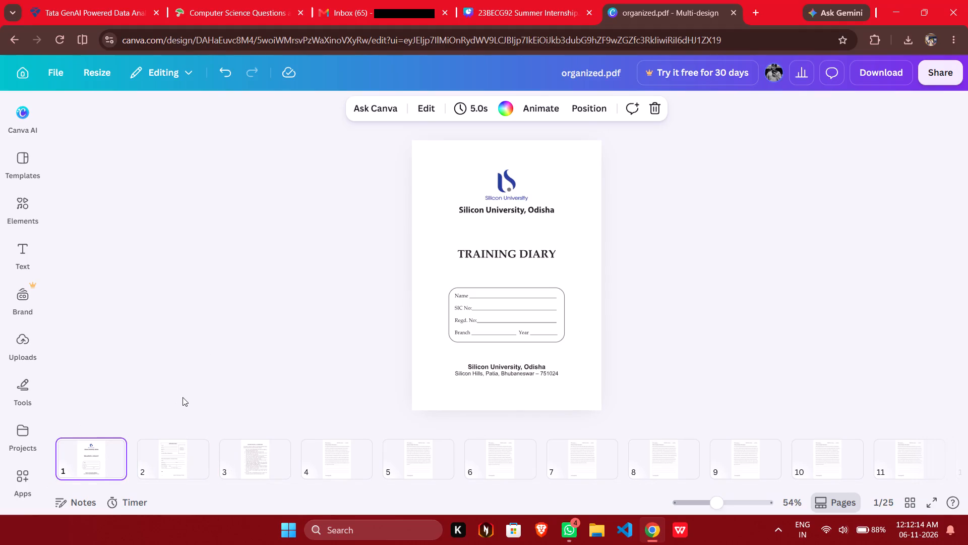
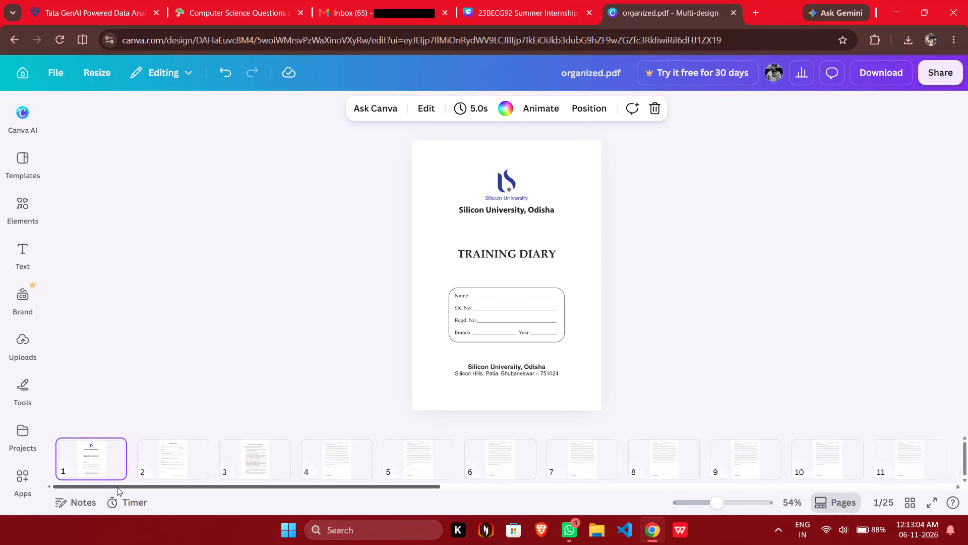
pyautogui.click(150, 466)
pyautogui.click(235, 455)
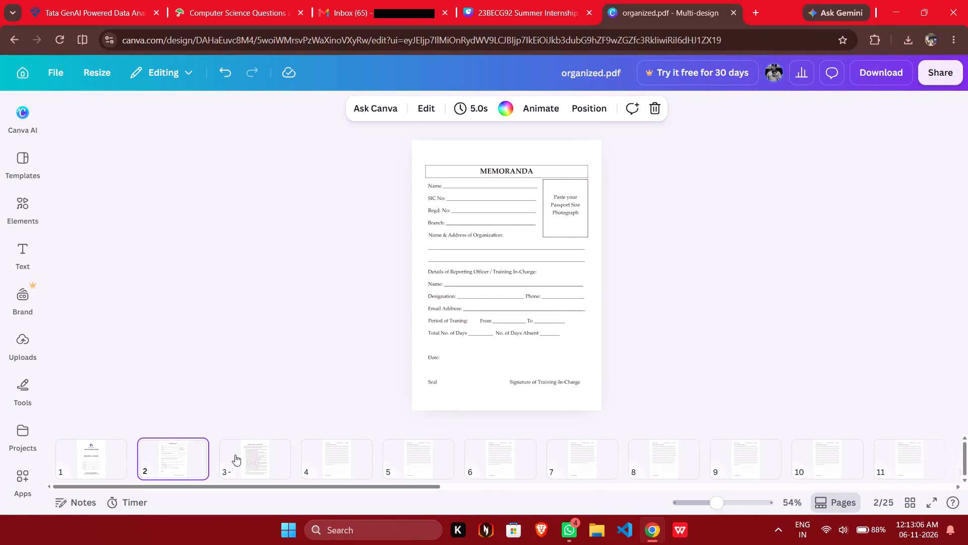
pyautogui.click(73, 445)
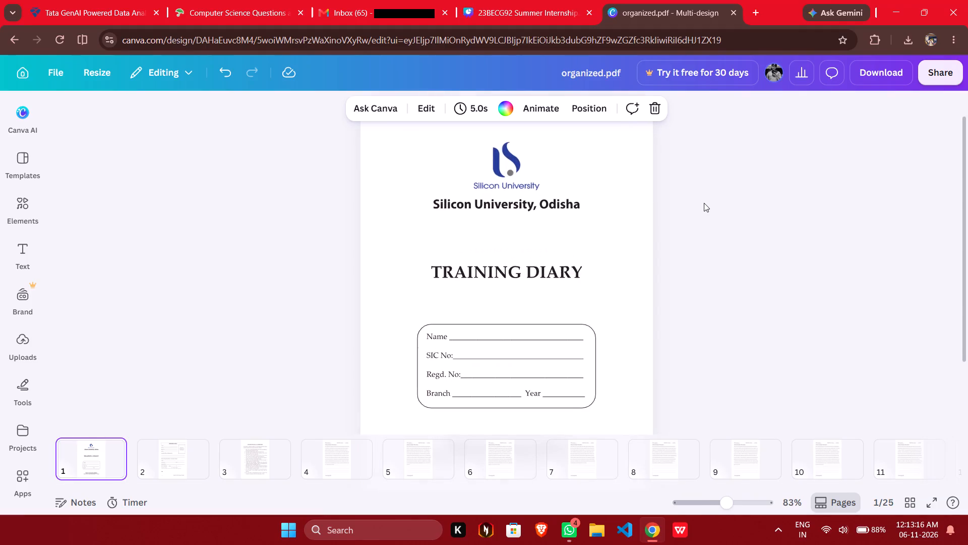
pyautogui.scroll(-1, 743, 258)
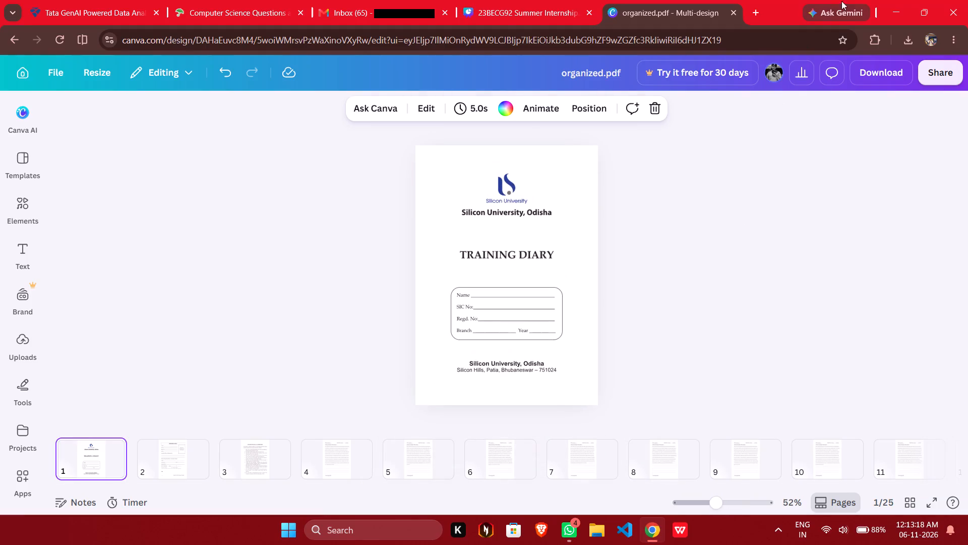
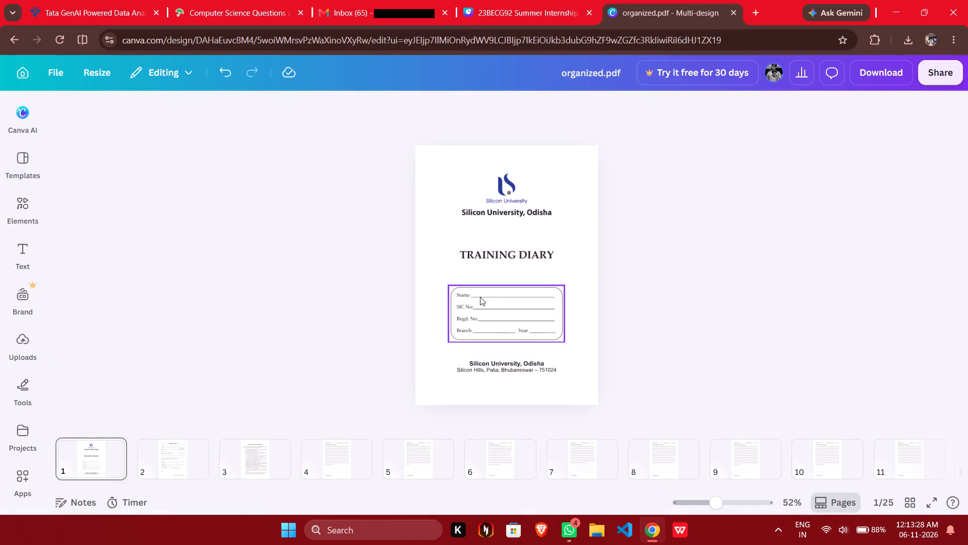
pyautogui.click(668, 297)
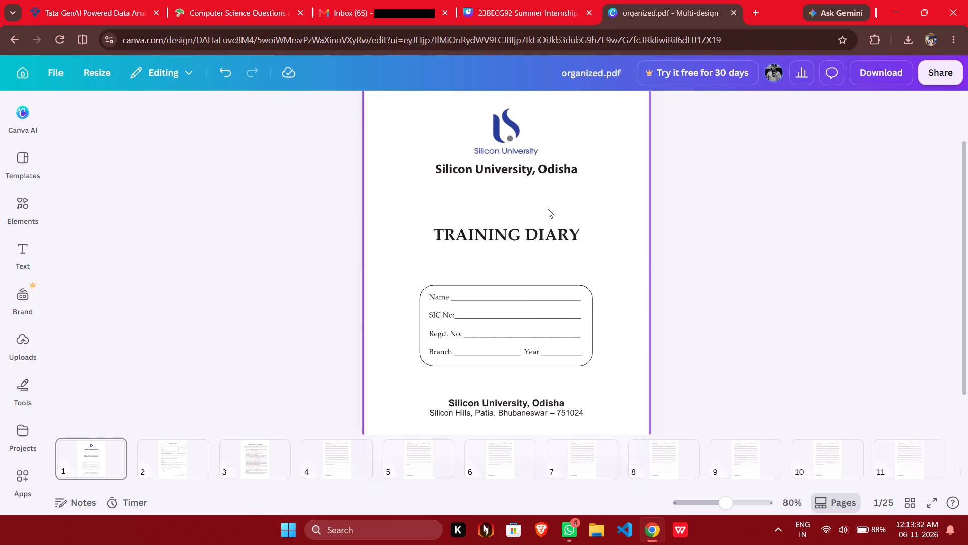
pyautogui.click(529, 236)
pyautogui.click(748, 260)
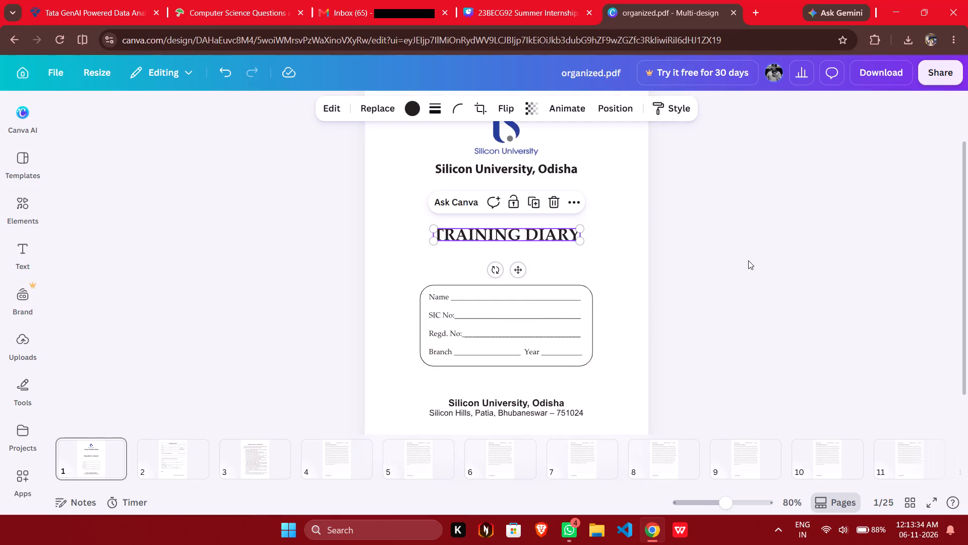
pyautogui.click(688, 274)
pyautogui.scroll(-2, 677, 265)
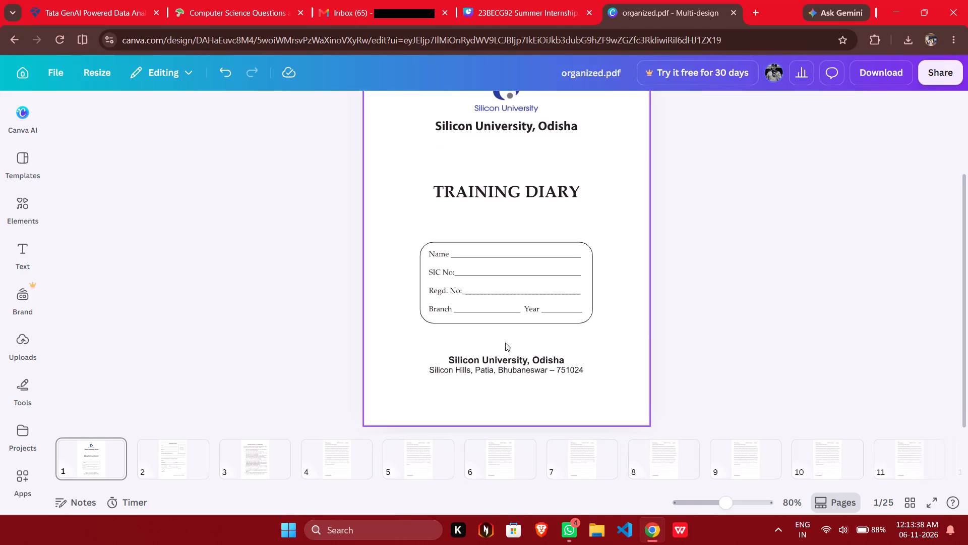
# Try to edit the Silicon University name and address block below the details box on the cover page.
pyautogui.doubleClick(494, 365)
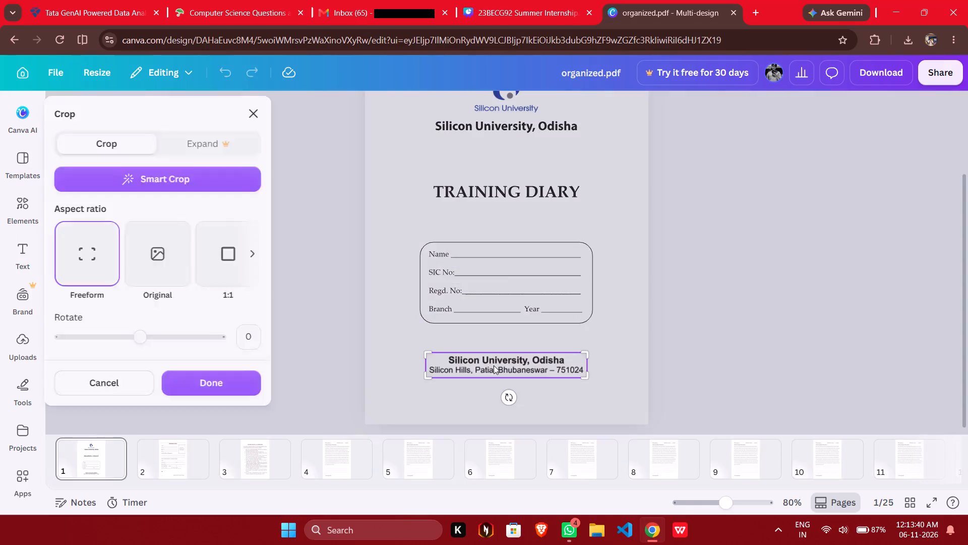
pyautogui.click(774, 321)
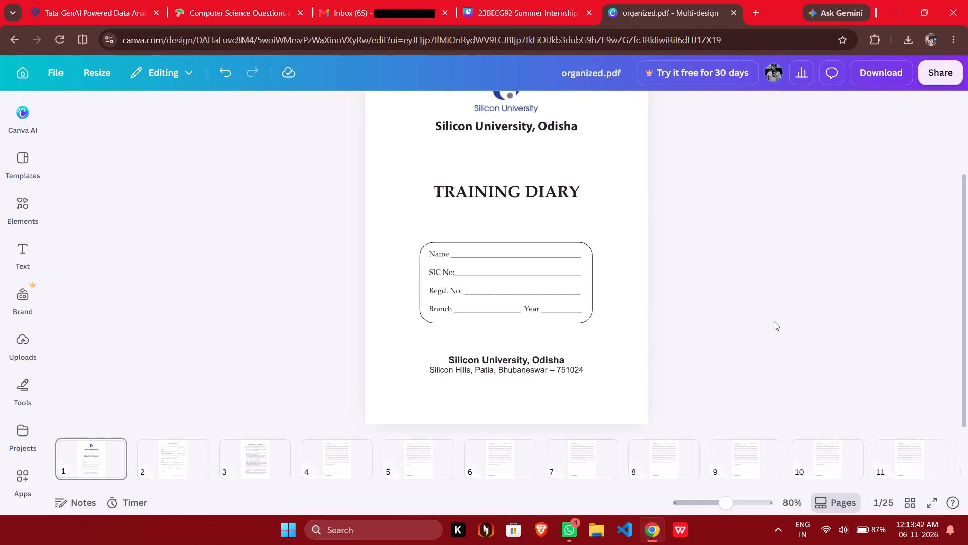
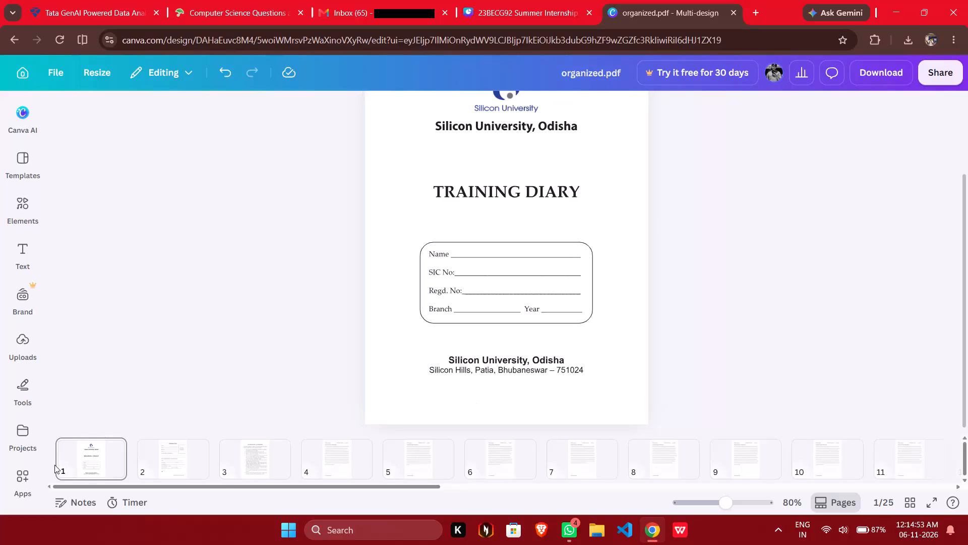
# Examine the Memoranda, Instructions & Guidelines and first observation pages, returning to the cover page.
pyautogui.click(146, 464)
pyautogui.click(275, 460)
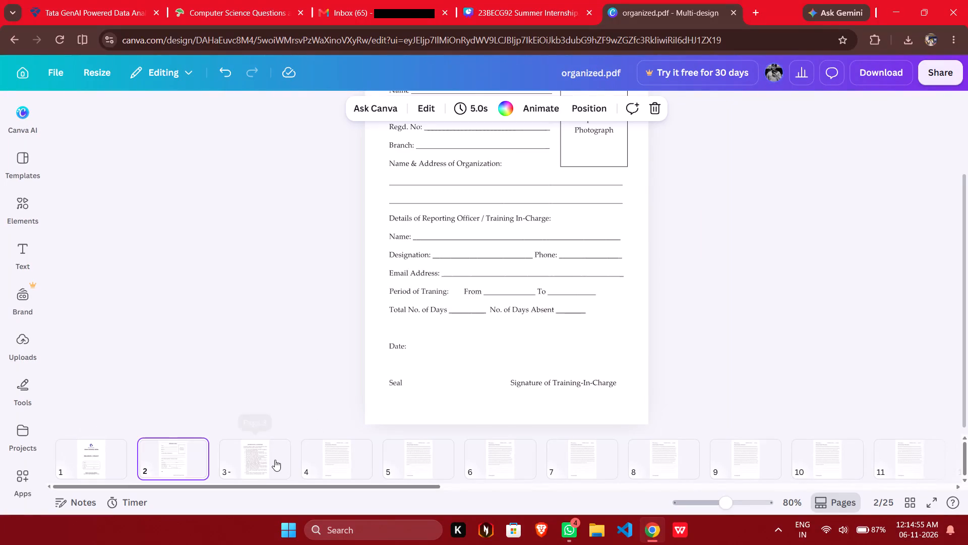
pyautogui.scroll(1, 513, 375)
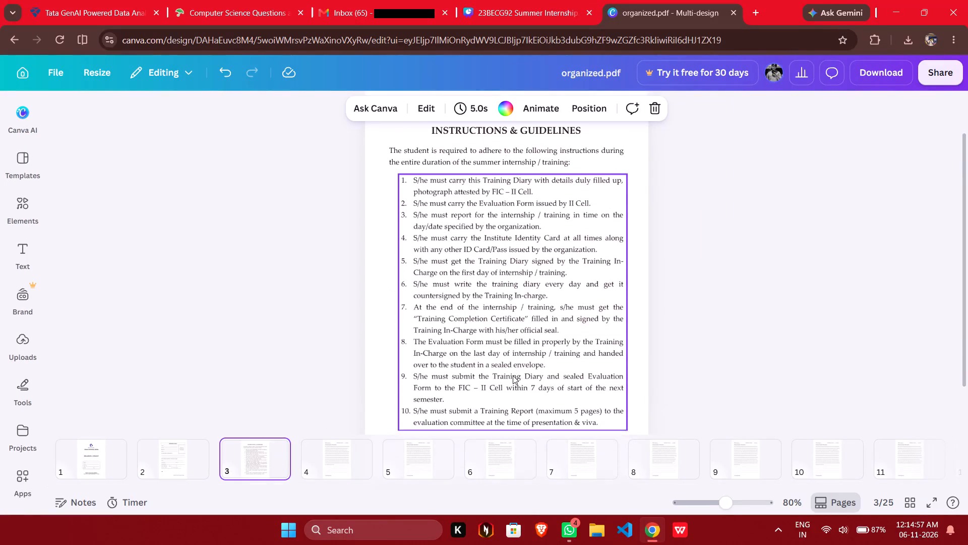
pyautogui.click(187, 438)
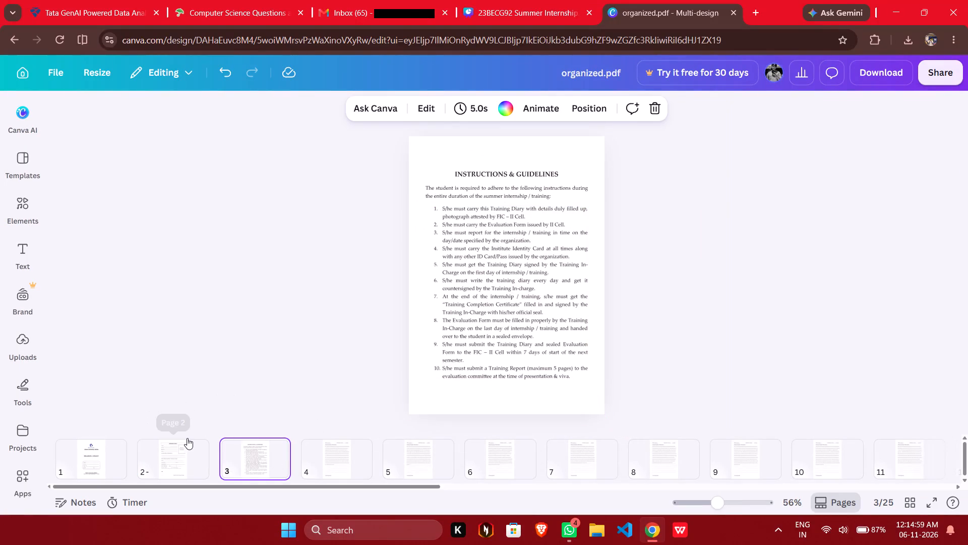
pyautogui.click(185, 443)
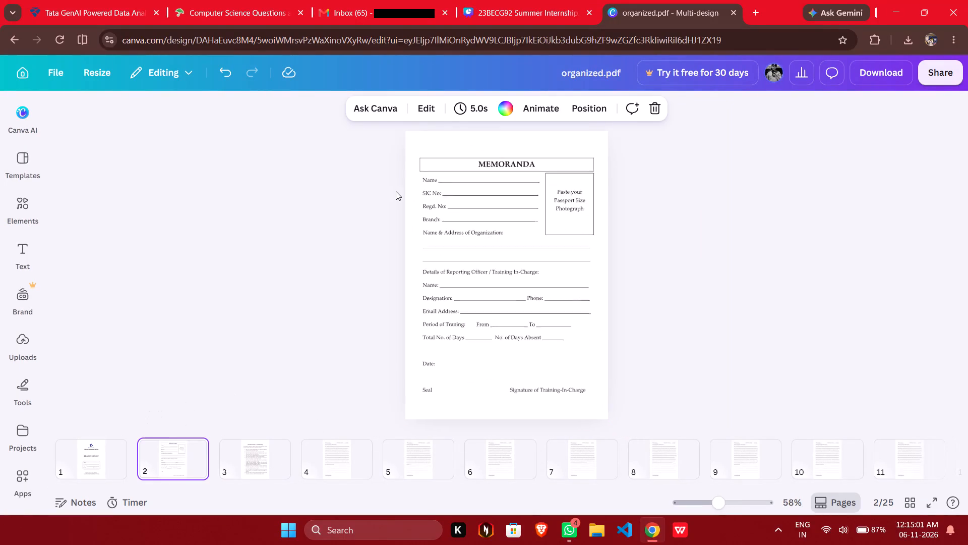
pyautogui.click(399, 463)
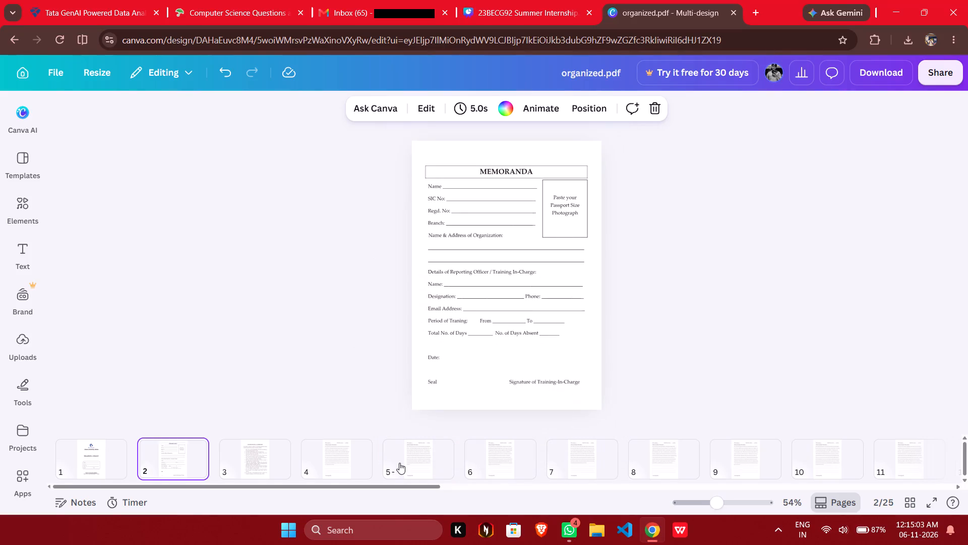
pyautogui.click(346, 454)
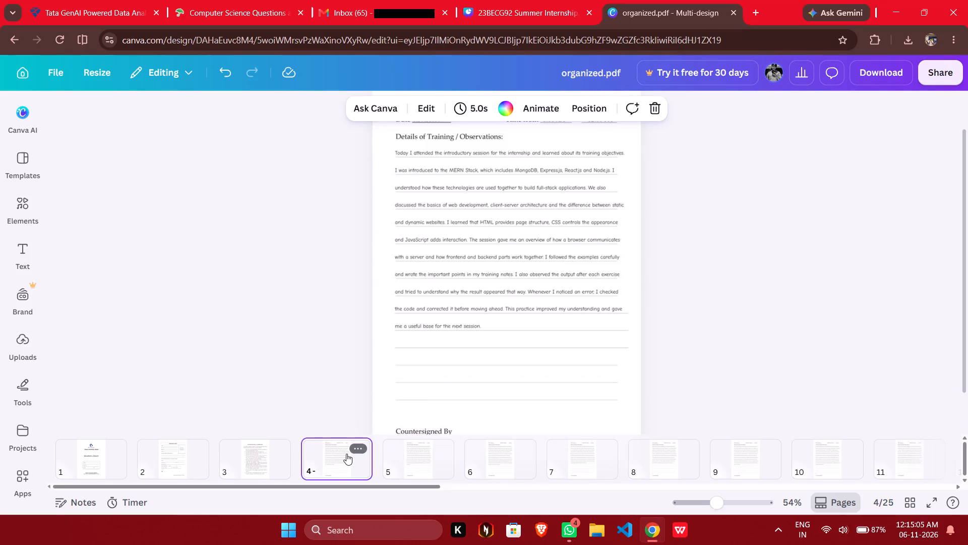
pyautogui.click(247, 360)
pyautogui.click(206, 449)
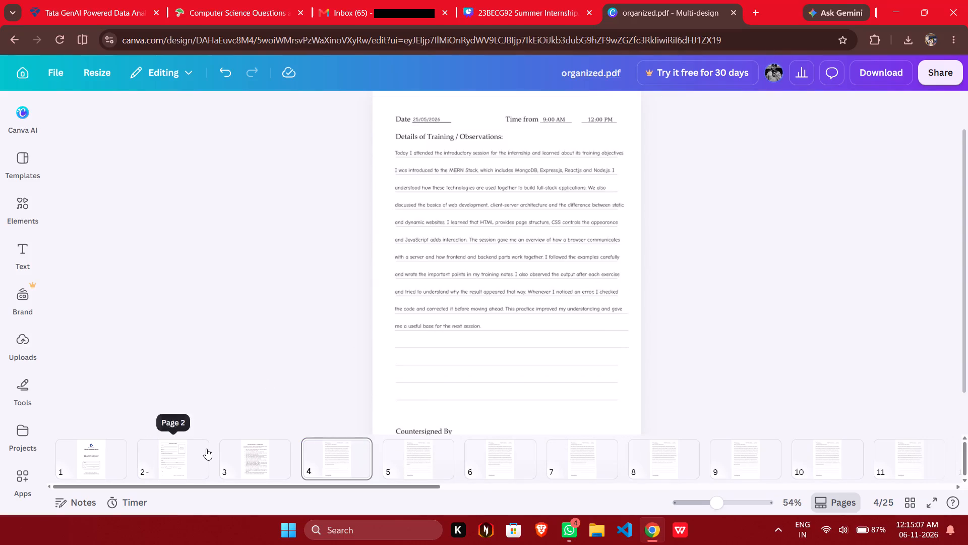
pyautogui.click(262, 460)
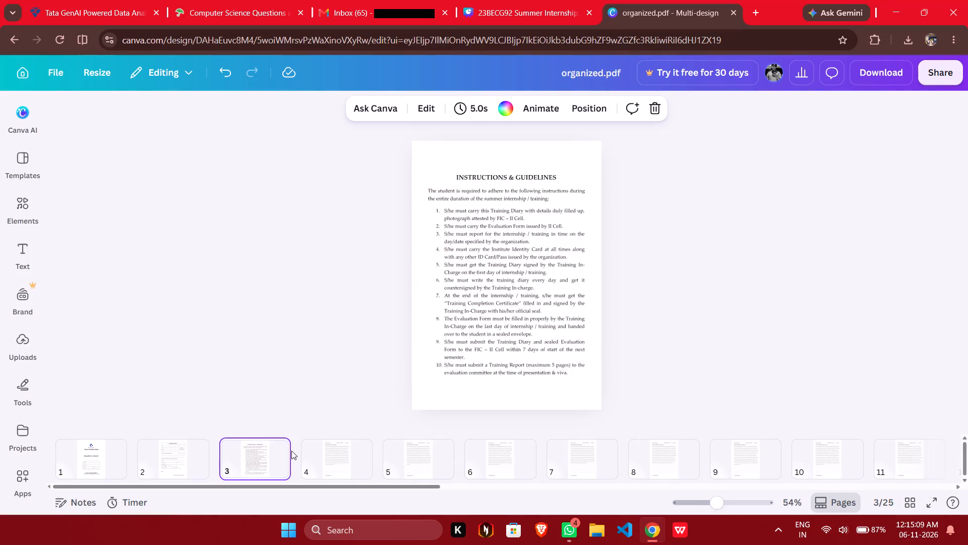
pyautogui.click(279, 447)
pyautogui.click(172, 344)
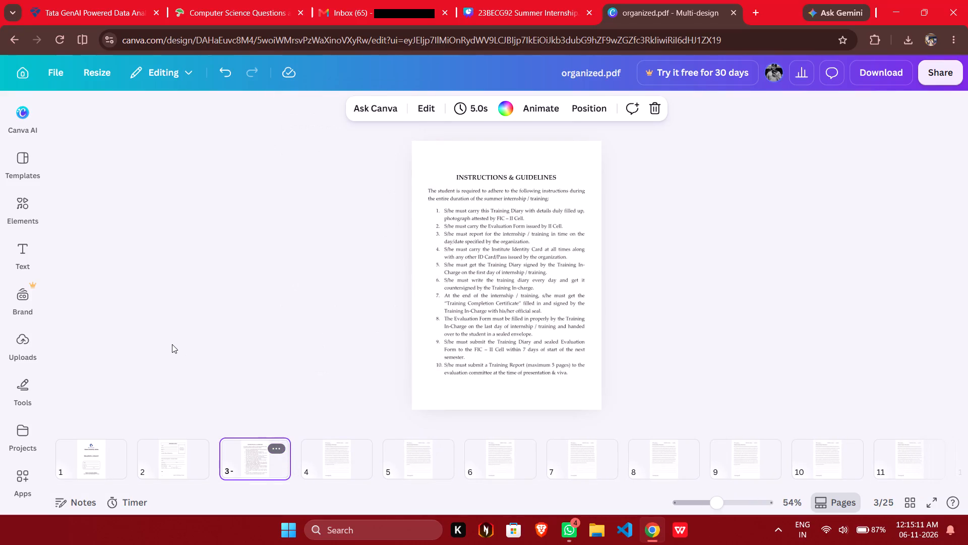
pyautogui.click(163, 452)
pyautogui.click(106, 444)
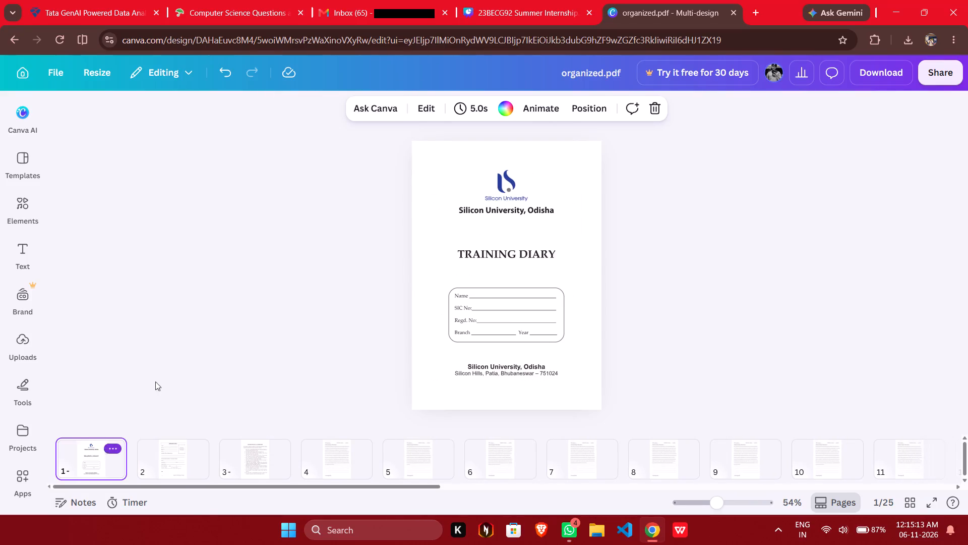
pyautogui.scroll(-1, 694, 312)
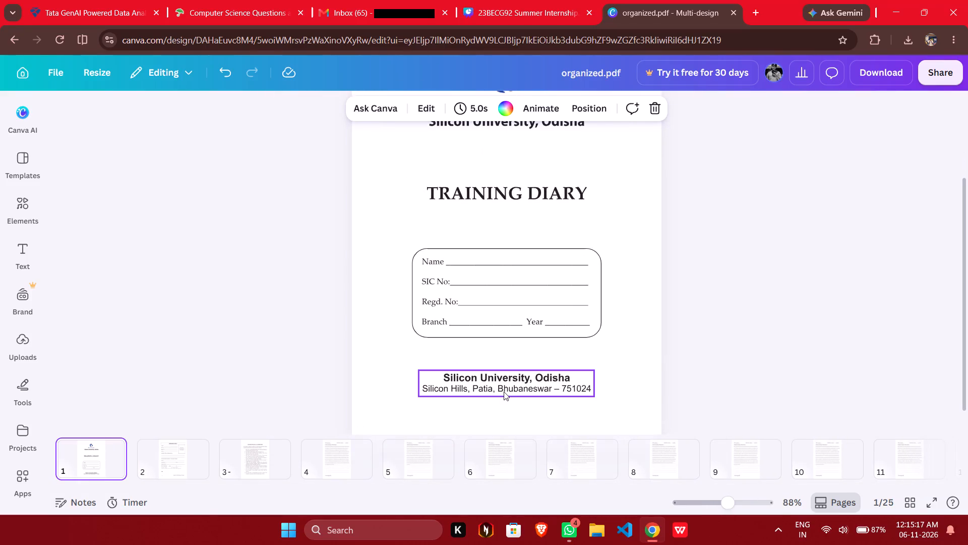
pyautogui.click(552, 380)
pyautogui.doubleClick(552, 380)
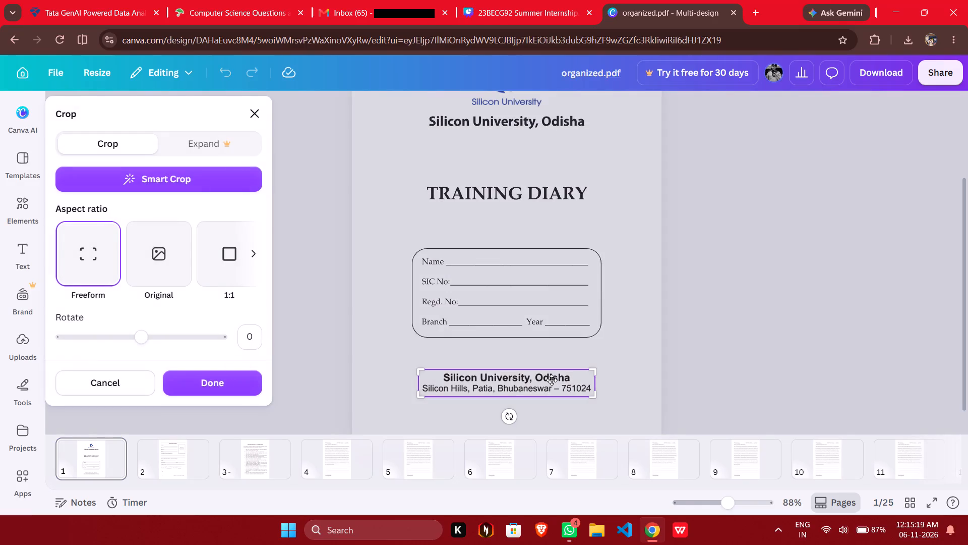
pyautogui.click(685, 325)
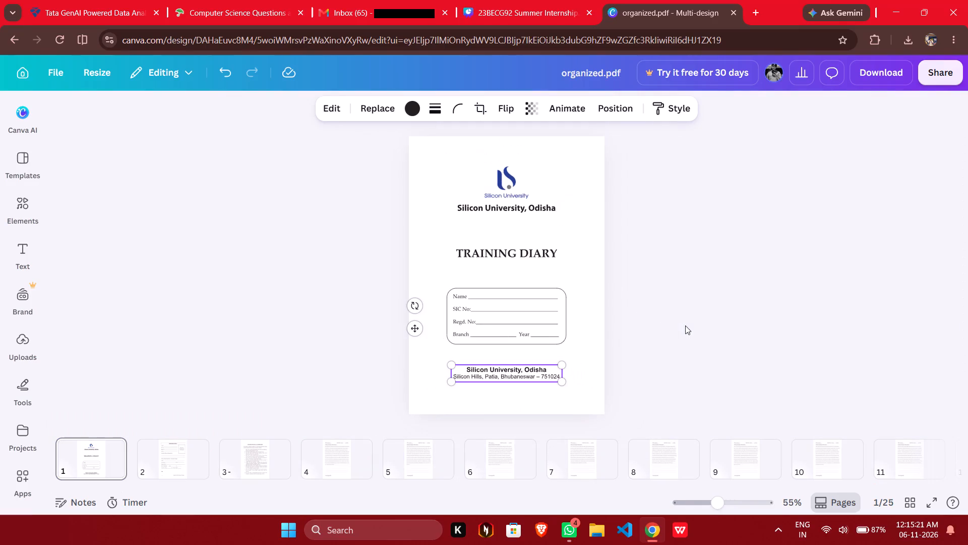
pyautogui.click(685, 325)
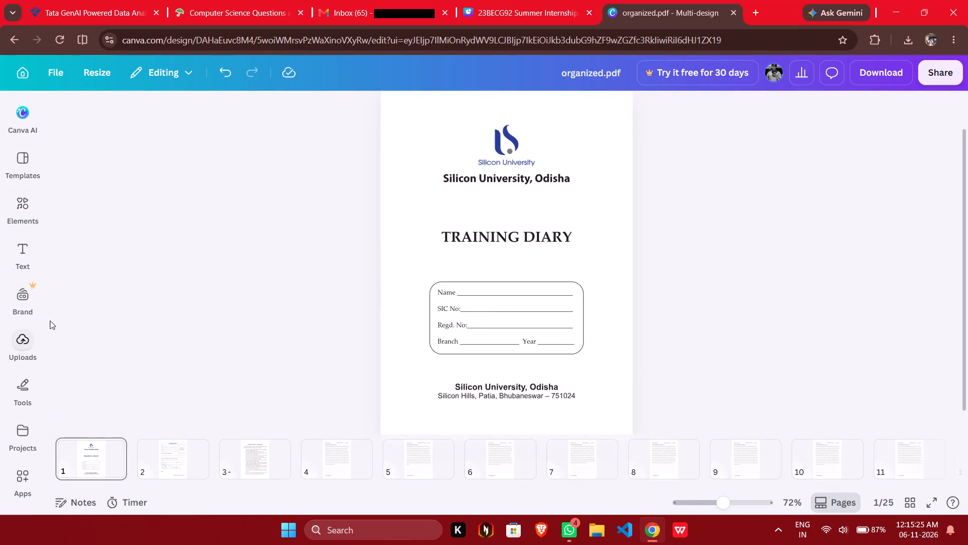
# Add a text box containing the student's full name to the cover page.
pyautogui.click(19, 256)
pyautogui.click(223, 149)
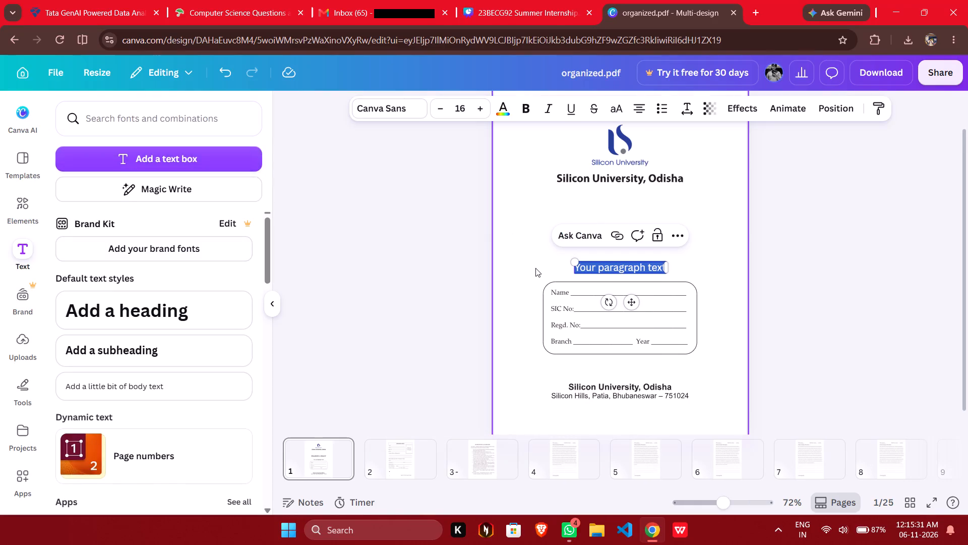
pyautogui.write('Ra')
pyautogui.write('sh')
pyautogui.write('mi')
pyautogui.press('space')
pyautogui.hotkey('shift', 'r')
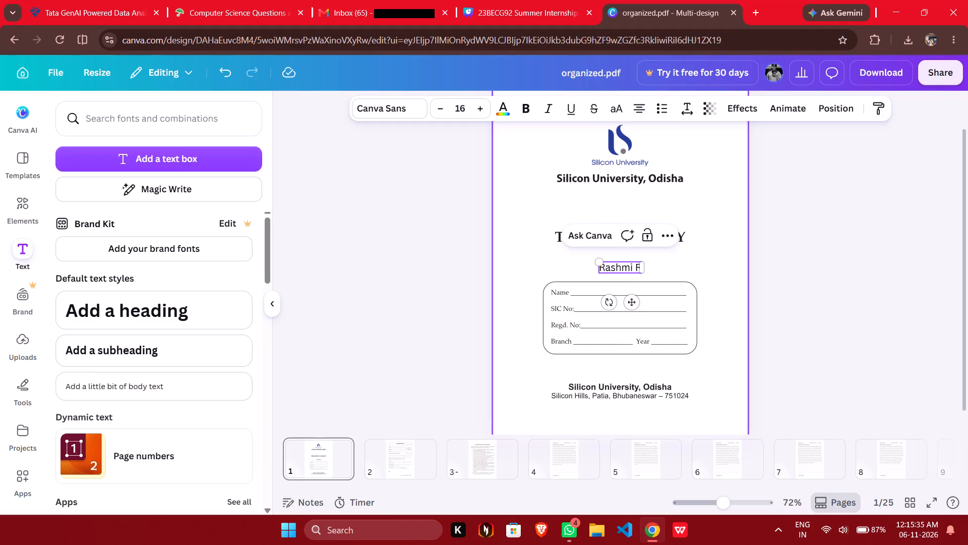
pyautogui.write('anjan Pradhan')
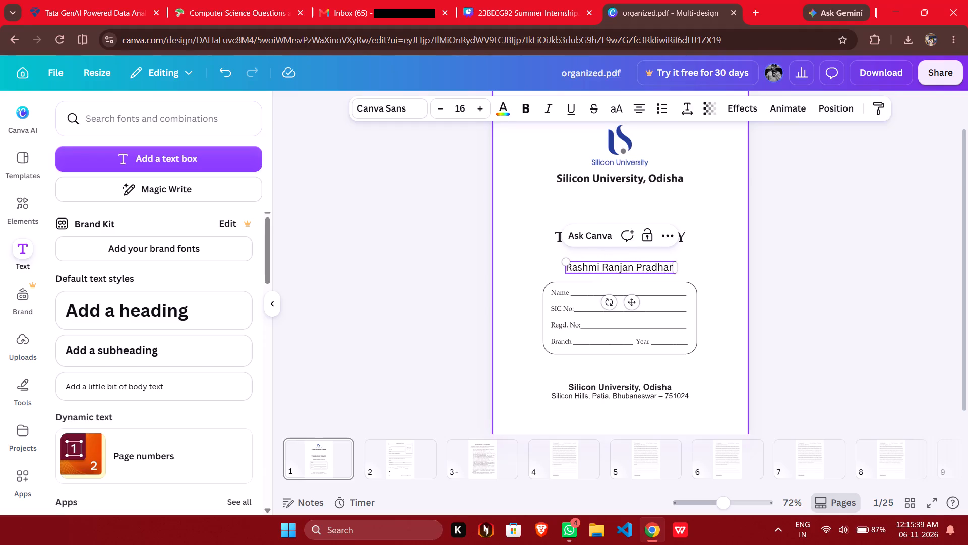
pyautogui.click(786, 270)
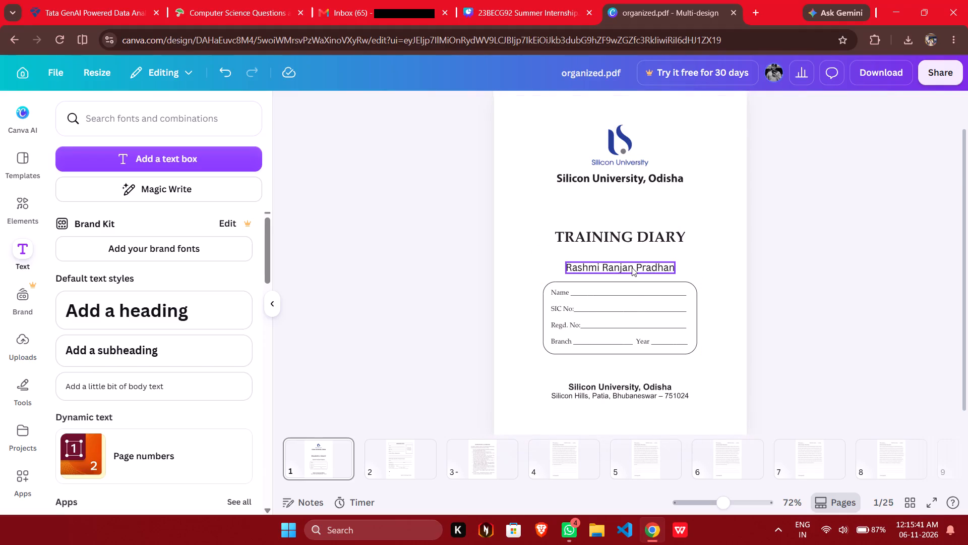
# Move the student's name text onto the Name line in the cover's details box.
pyautogui.moveTo(632, 267); pyautogui.dragTo(635, 291)
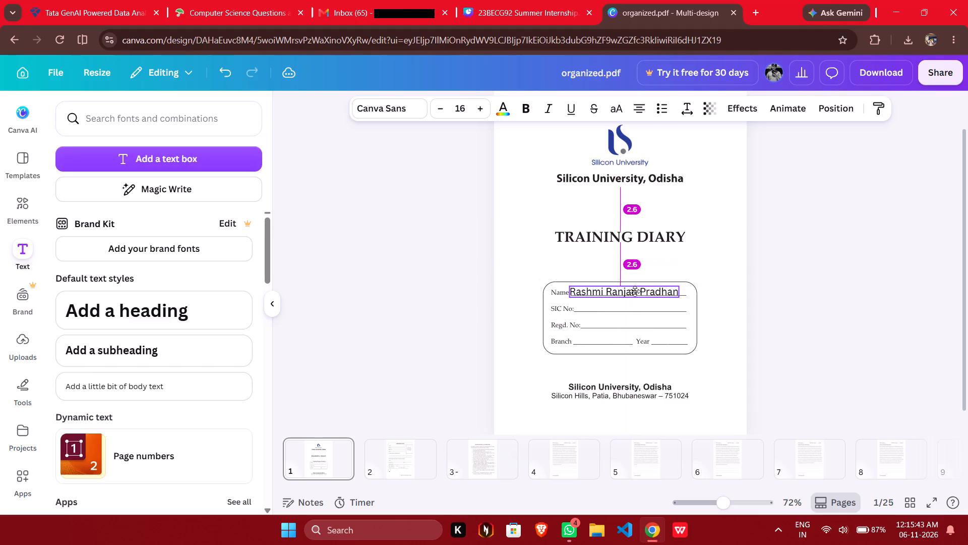
pyautogui.moveTo(635, 291); pyautogui.dragTo(636, 289)
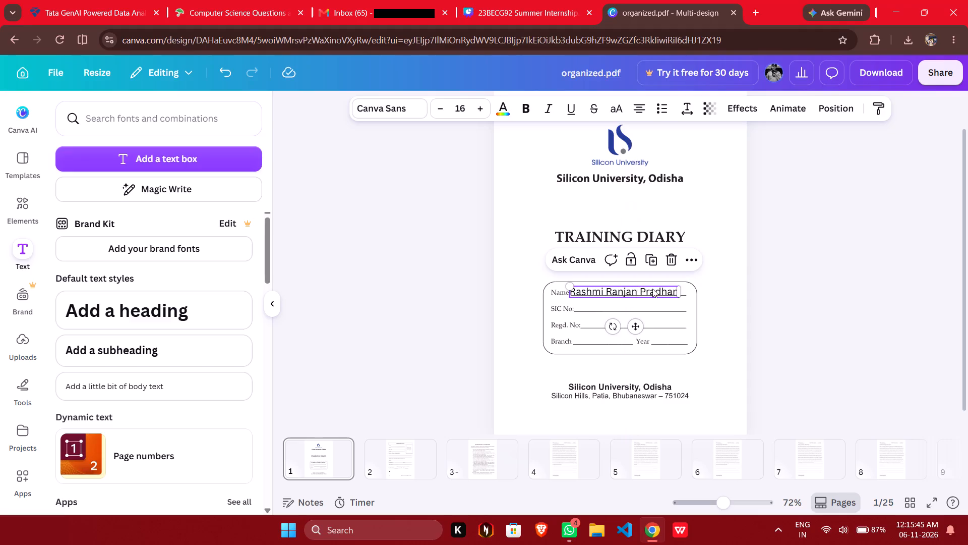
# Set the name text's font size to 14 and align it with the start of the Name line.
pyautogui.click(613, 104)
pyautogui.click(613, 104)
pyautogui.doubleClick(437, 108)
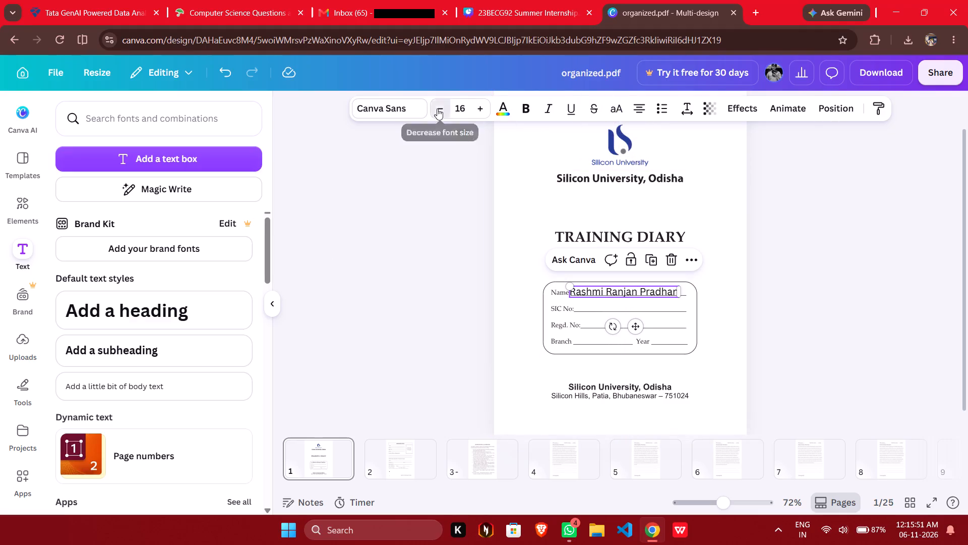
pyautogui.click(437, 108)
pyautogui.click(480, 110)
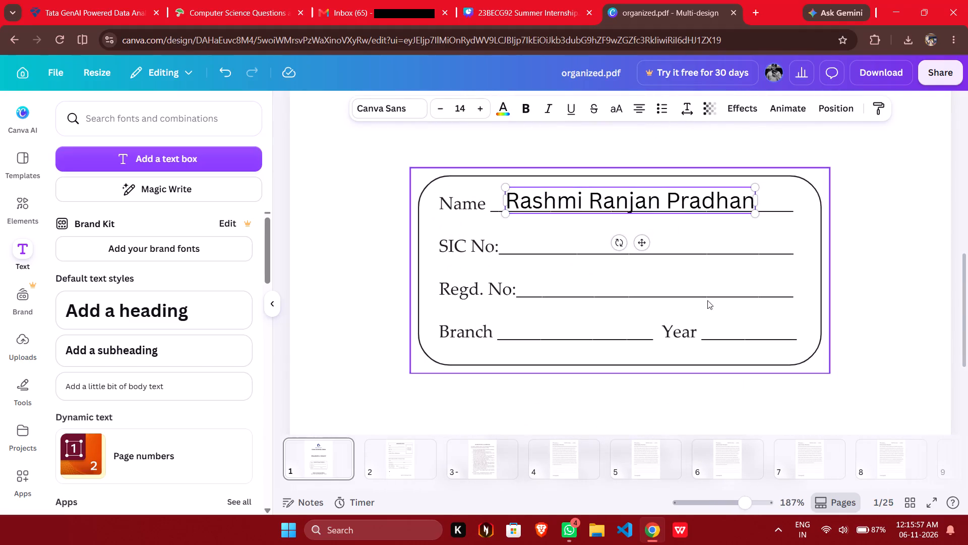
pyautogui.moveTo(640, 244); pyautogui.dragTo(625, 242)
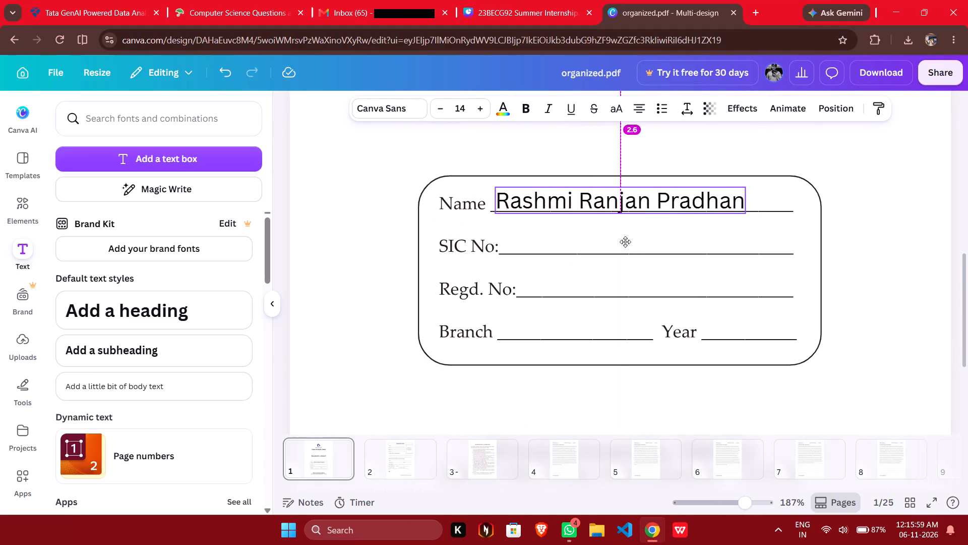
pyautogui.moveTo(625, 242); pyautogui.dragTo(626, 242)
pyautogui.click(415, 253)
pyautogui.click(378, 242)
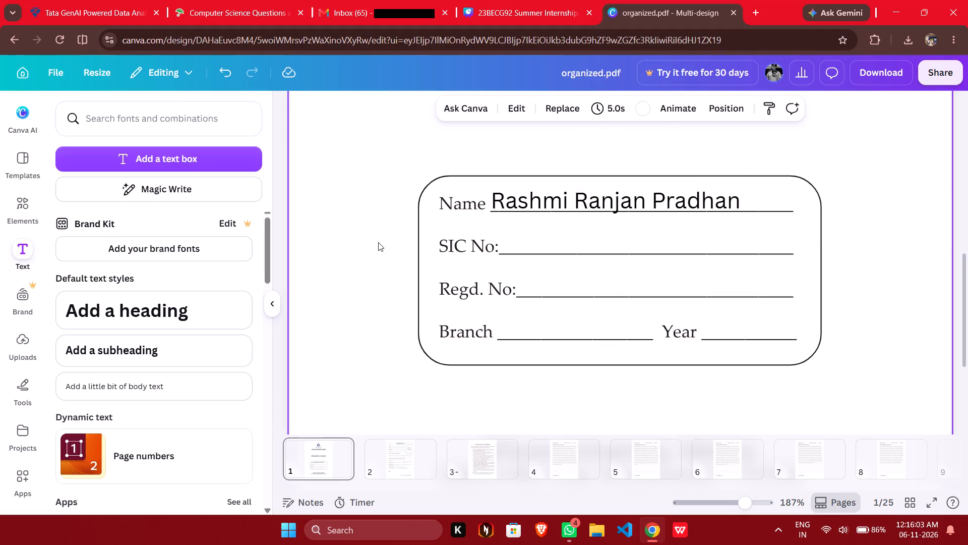
# Set the name text's font size to 11 and seat it on the line directly after the Name label.
pyautogui.click(594, 206)
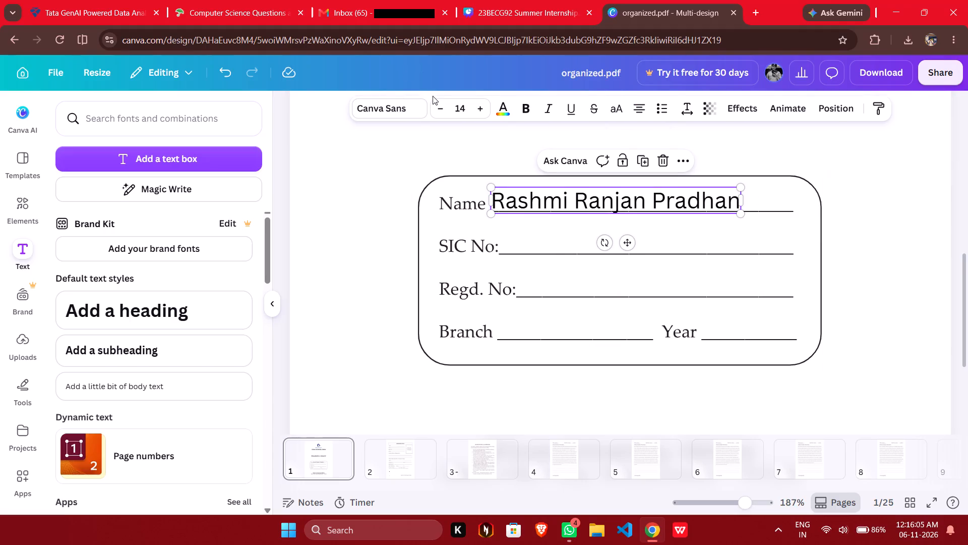
pyautogui.tripleClick(441, 108)
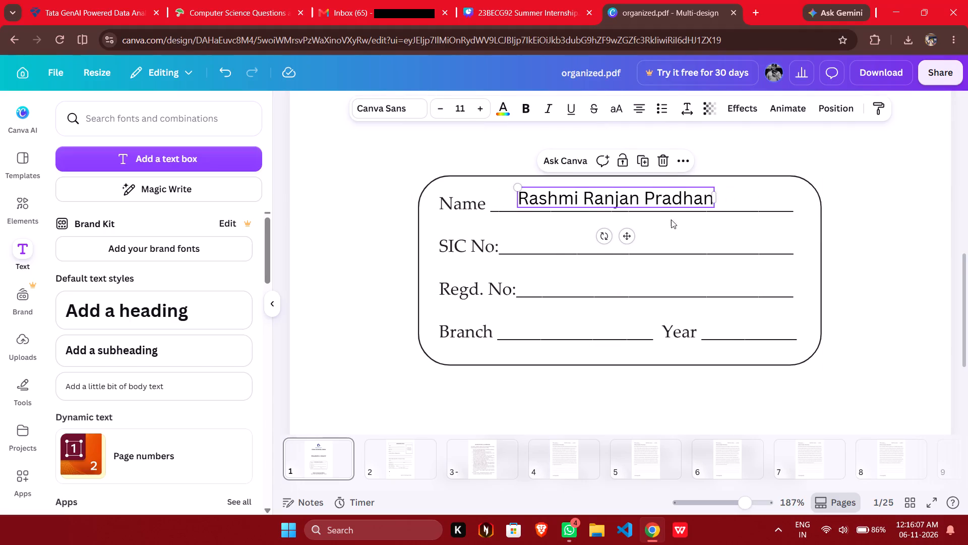
pyautogui.moveTo(630, 235); pyautogui.dragTo(607, 237)
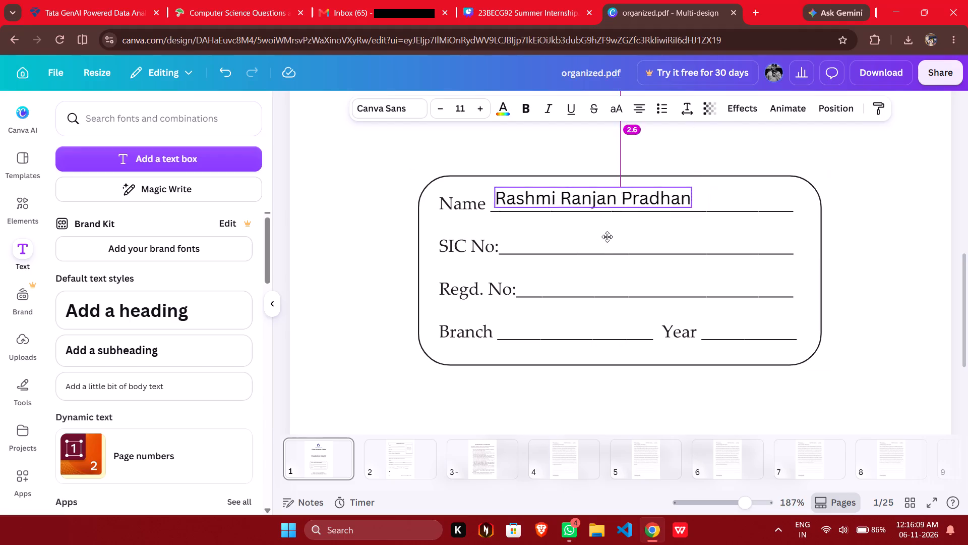
pyautogui.moveTo(607, 237); pyautogui.dragTo(604, 241)
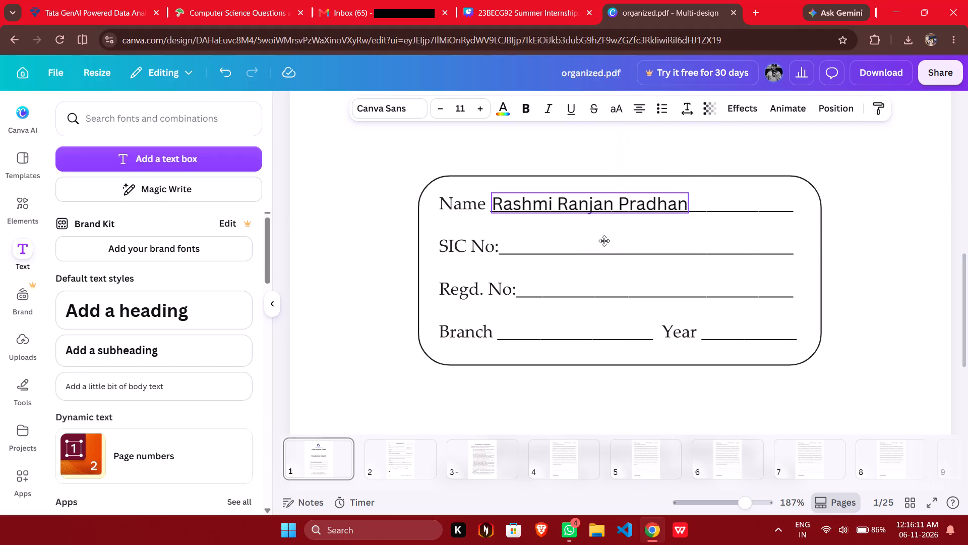
pyautogui.moveTo(604, 241); pyautogui.dragTo(602, 240)
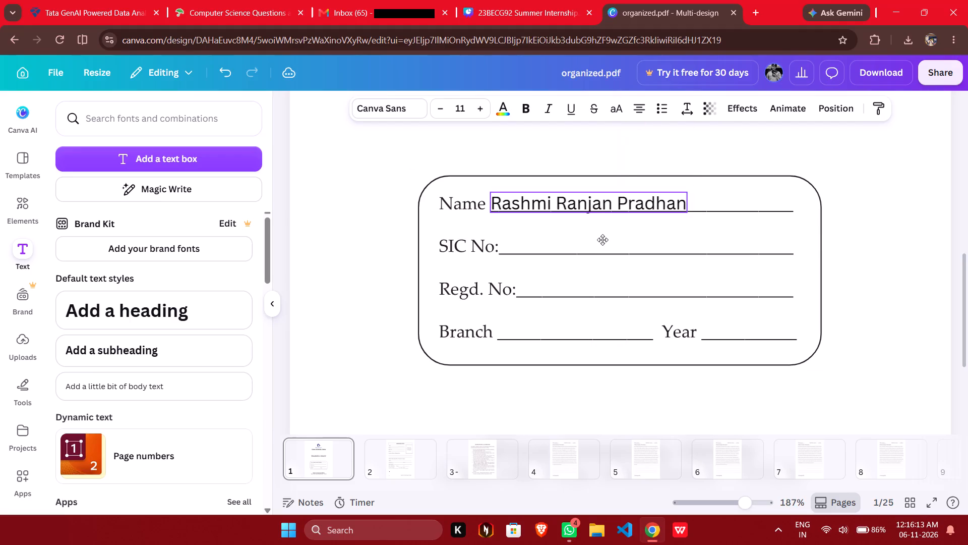
pyautogui.moveTo(602, 240); pyautogui.dragTo(602, 241)
pyautogui.click(367, 211)
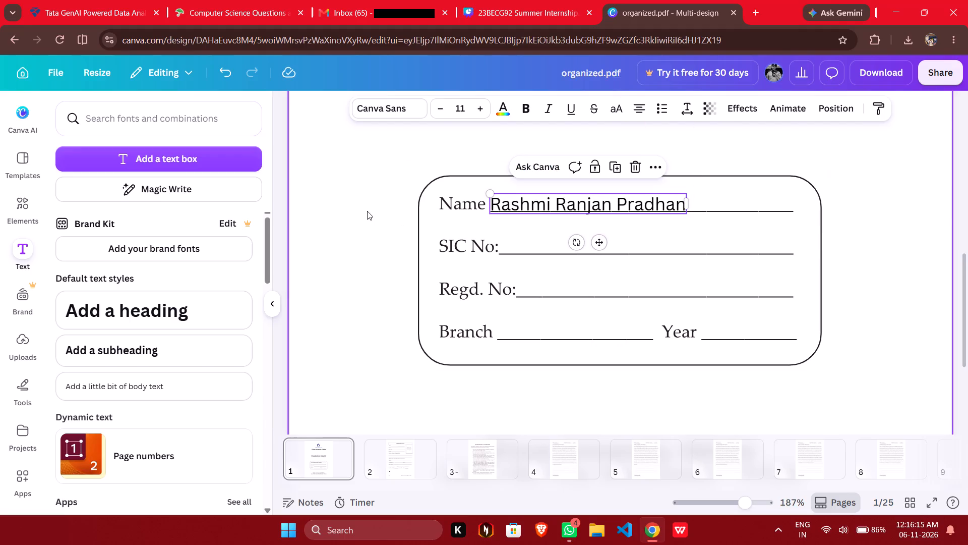
pyautogui.click(552, 200)
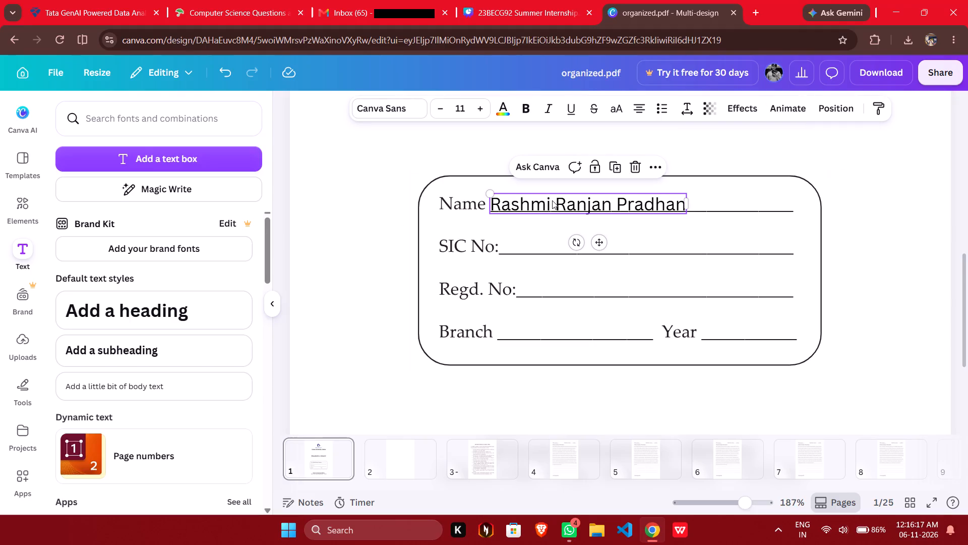
pyautogui.press('Up')
pyautogui.press('Down')
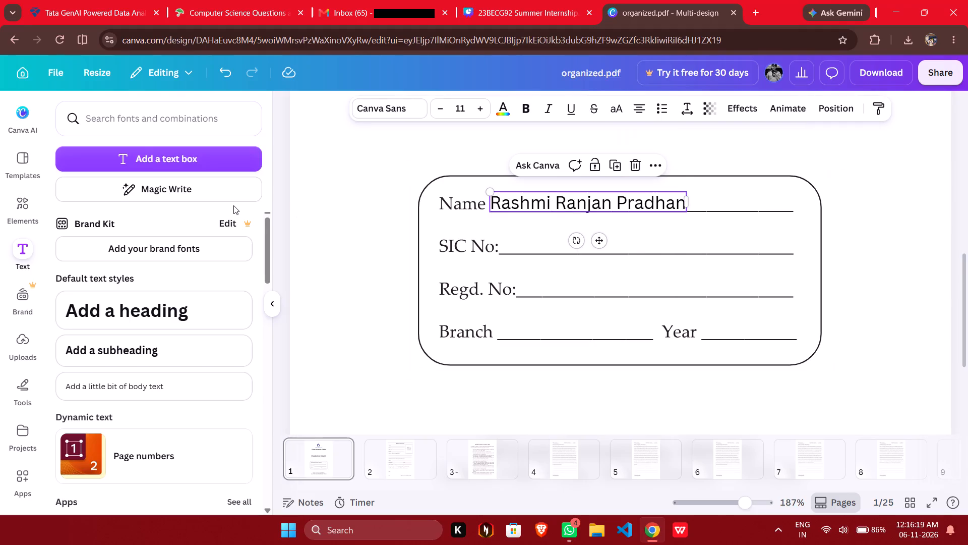
pyautogui.click(233, 205)
pyautogui.click(321, 206)
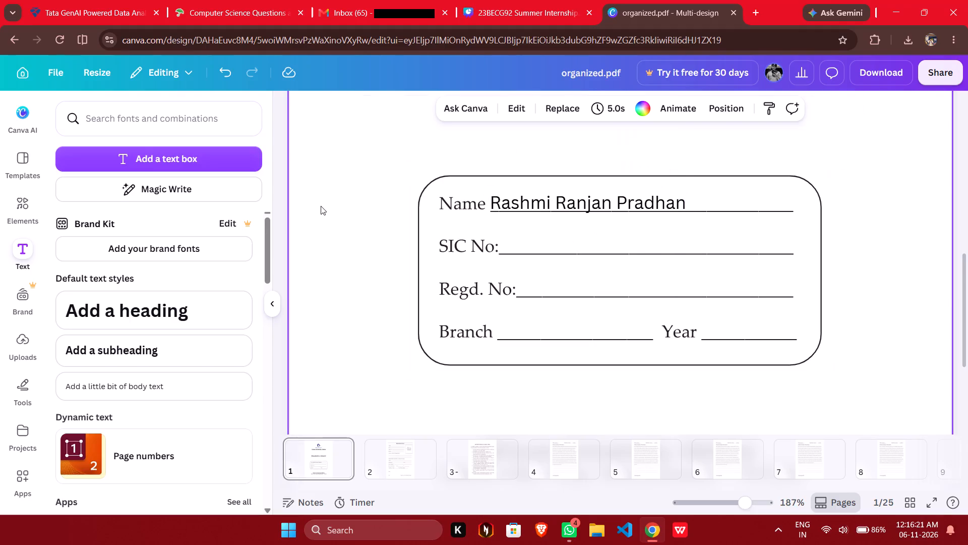
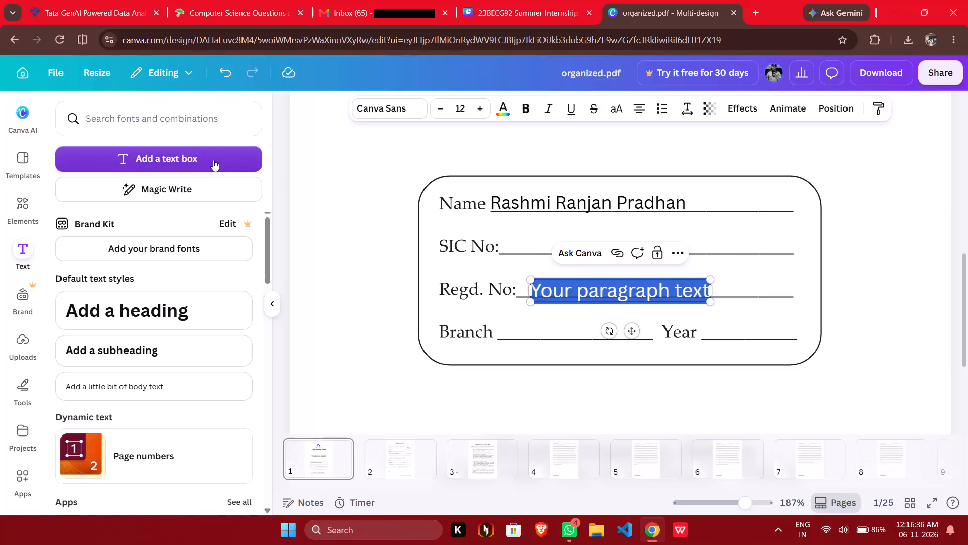
# Enter the student's SIC number in the new text box and place it on the SIC No line of the cover's details box.
pyautogui.hotkey('ctrl', 'v')
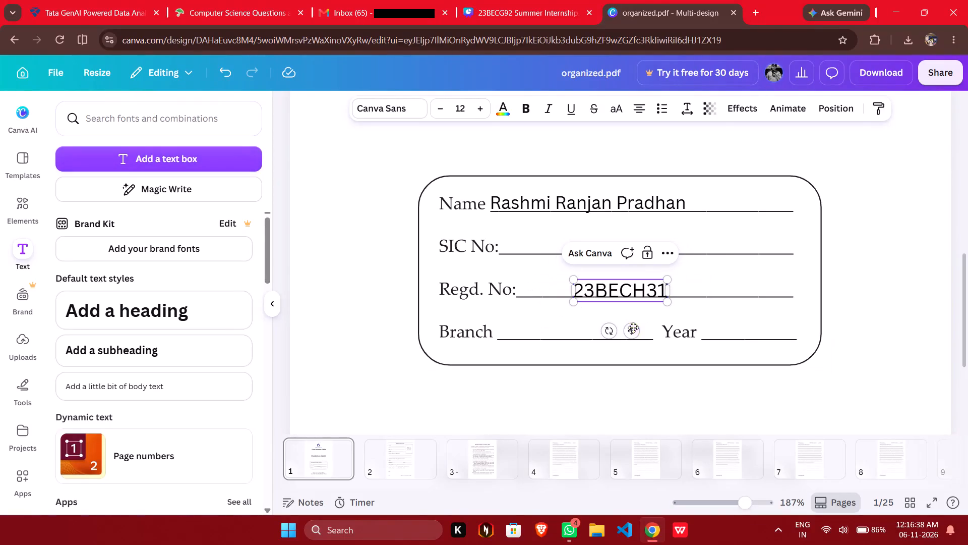
pyautogui.moveTo(633, 328); pyautogui.dragTo(561, 282)
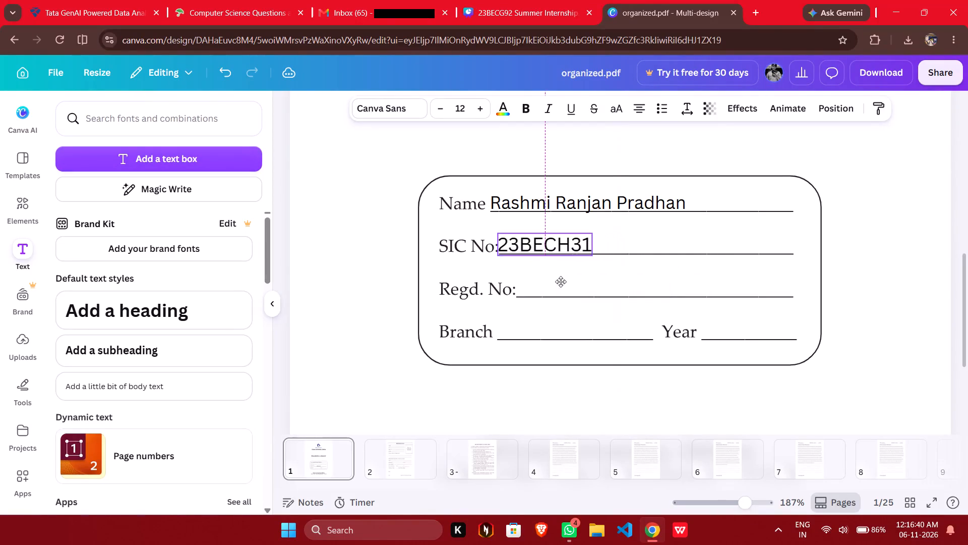
pyautogui.moveTo(561, 282); pyautogui.dragTo(563, 283)
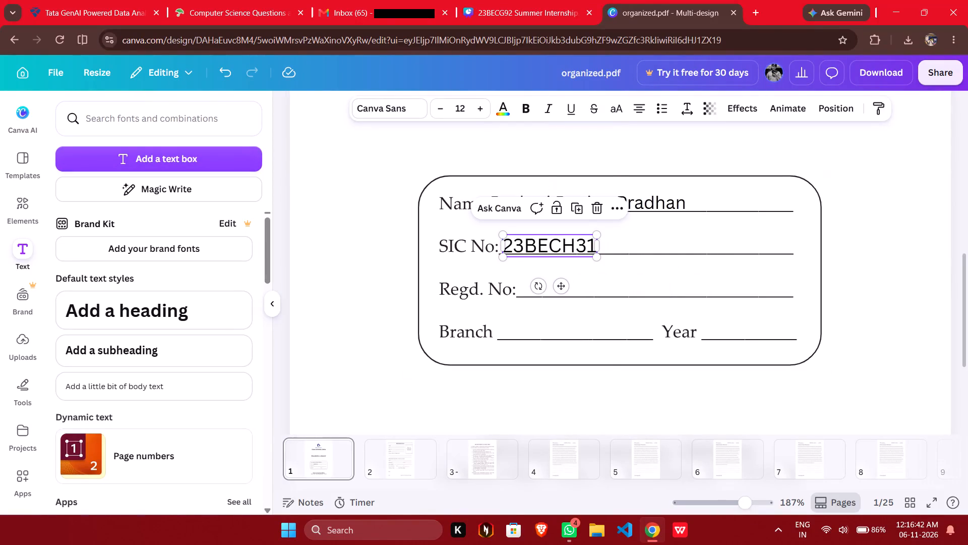
# Set the SIC number's font size to 11, matching the name text, and shift it to sit directly after the SIC No label.
pyautogui.click(439, 110)
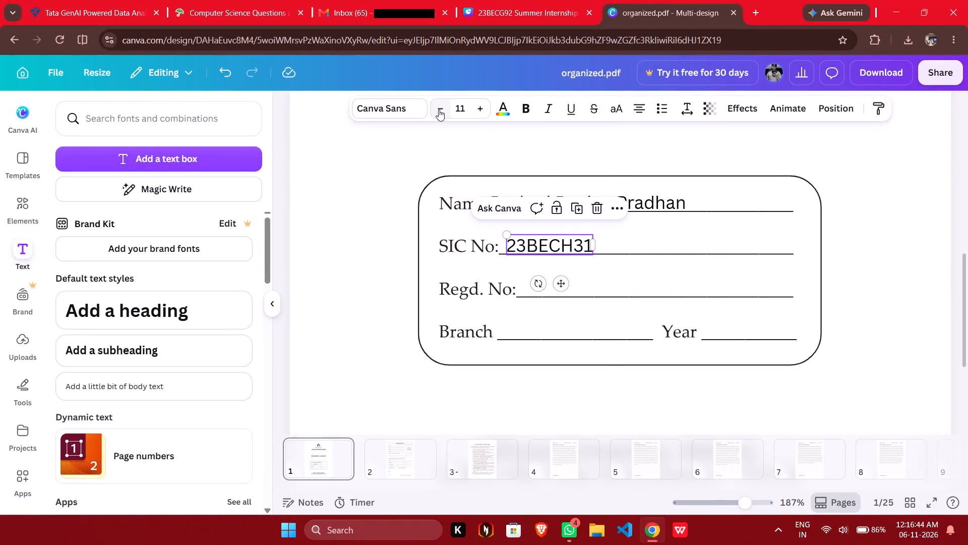
pyautogui.click(349, 210)
pyautogui.click(523, 191)
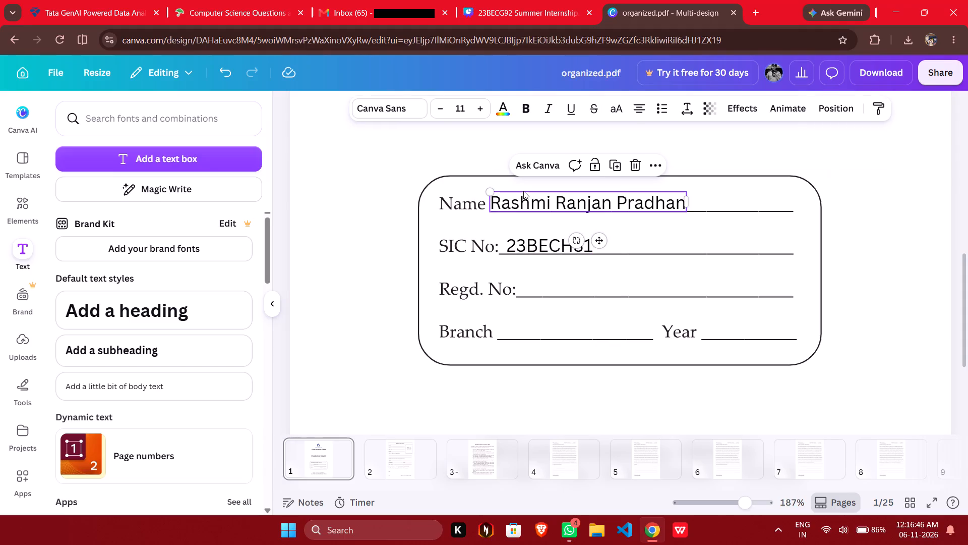
pyautogui.click(423, 206)
pyautogui.click(519, 244)
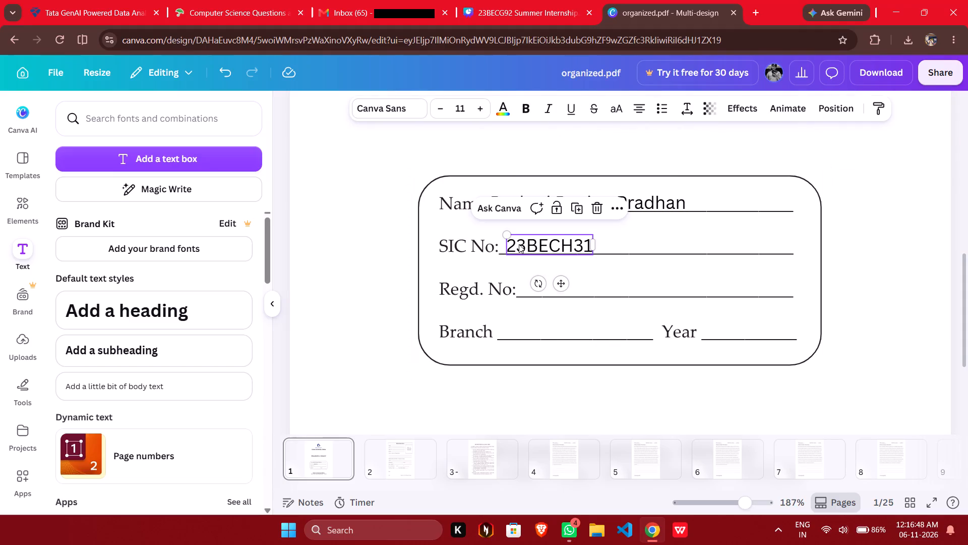
pyautogui.press('Left')
pyautogui.press('Left')
pyautogui.press('Right')
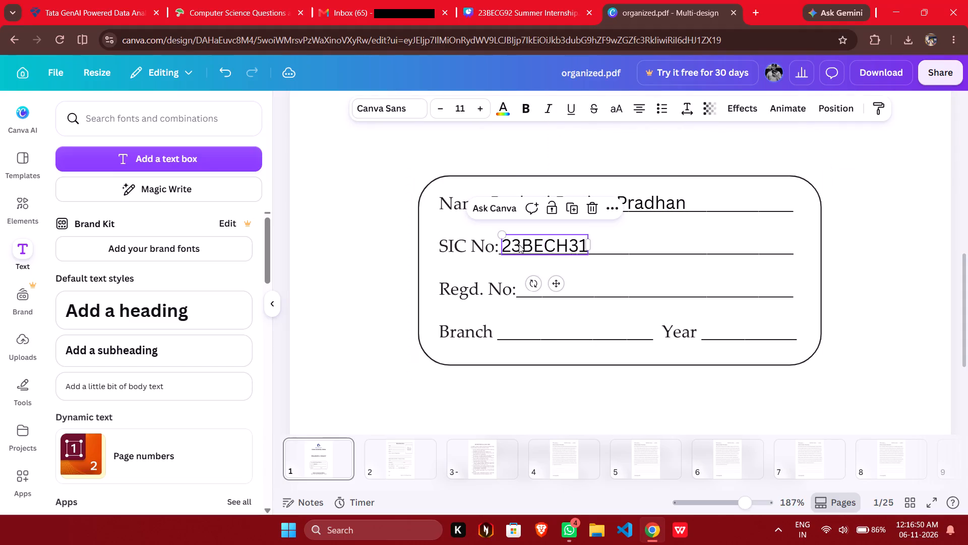
pyautogui.click(399, 248)
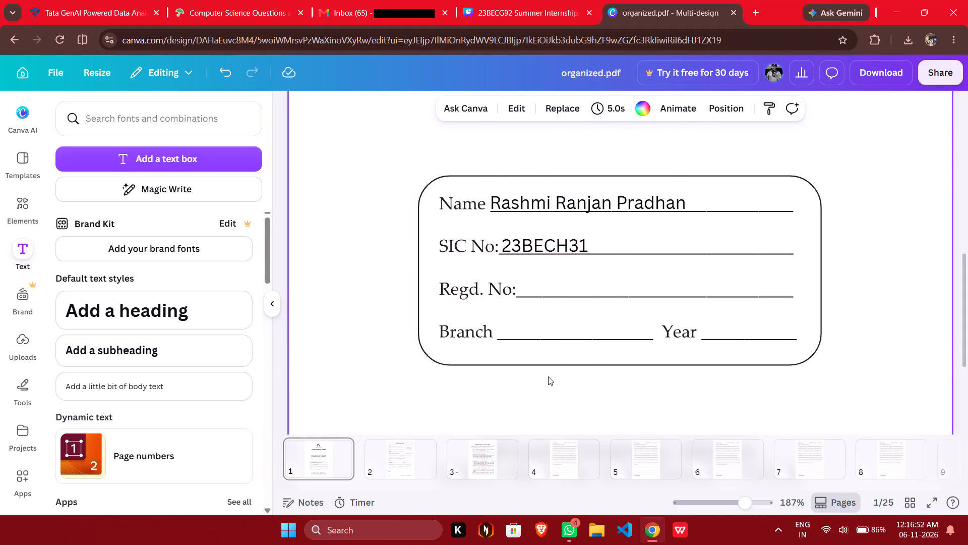
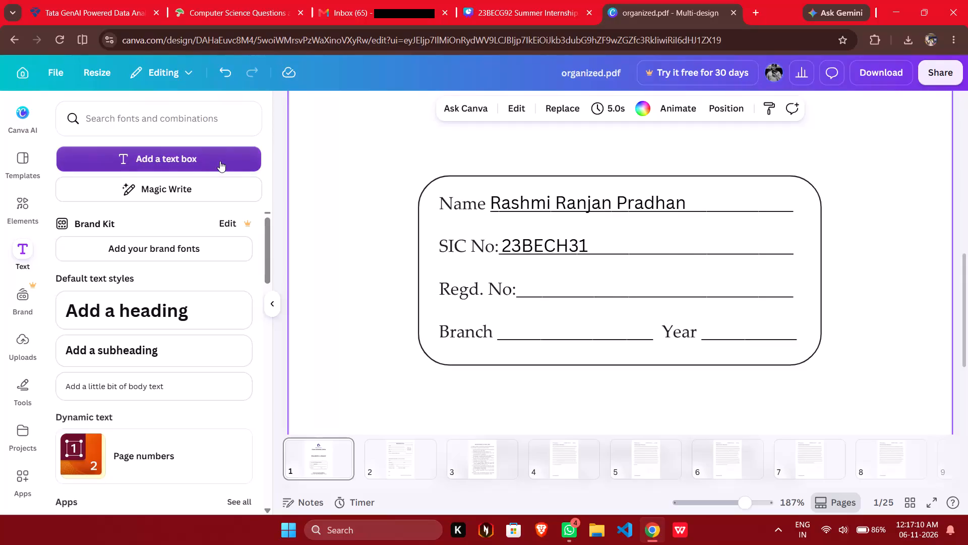
# Add the text 2026 to the cover's details box, set its font size to 11 and place it on the line after the Year label.
pyautogui.hotkey('ctrl', 'v')
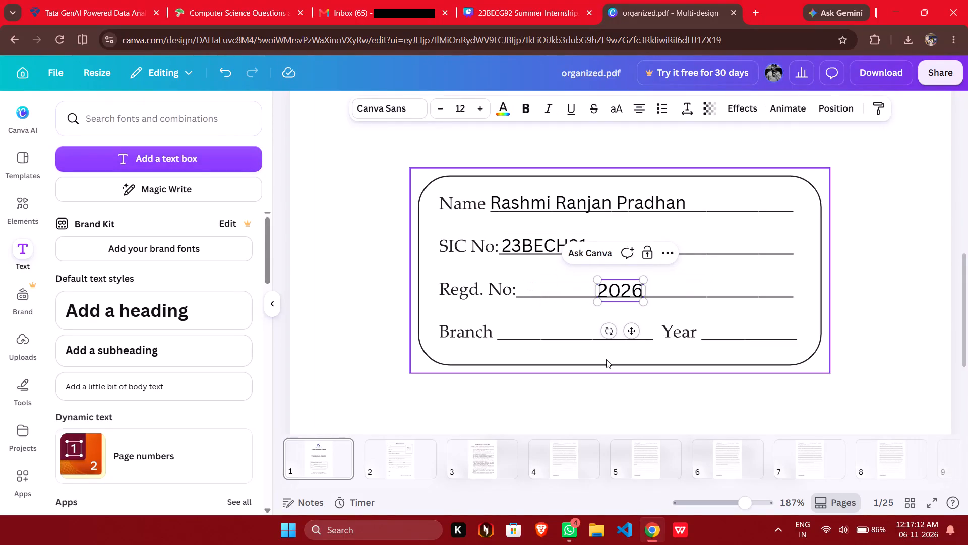
pyautogui.moveTo(629, 336); pyautogui.dragTo(732, 372)
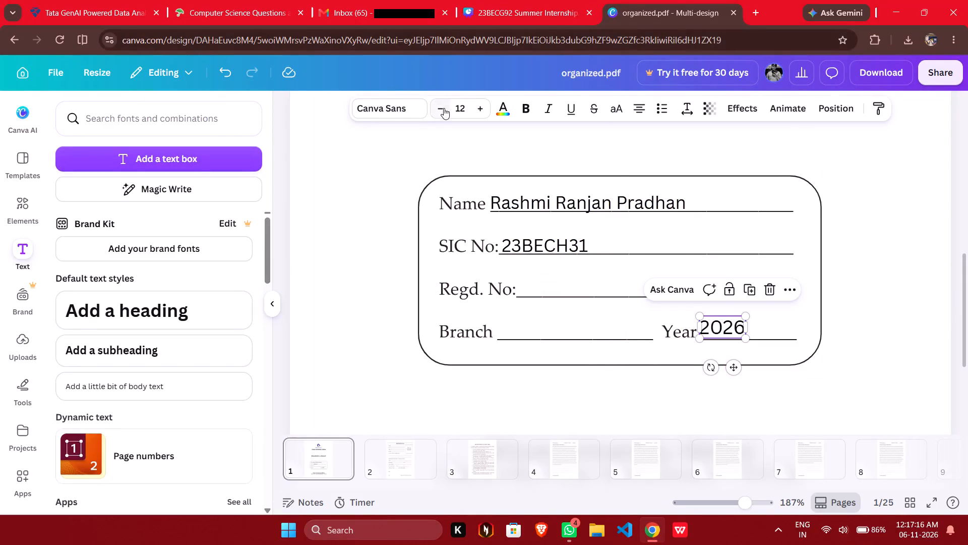
pyautogui.click(444, 108)
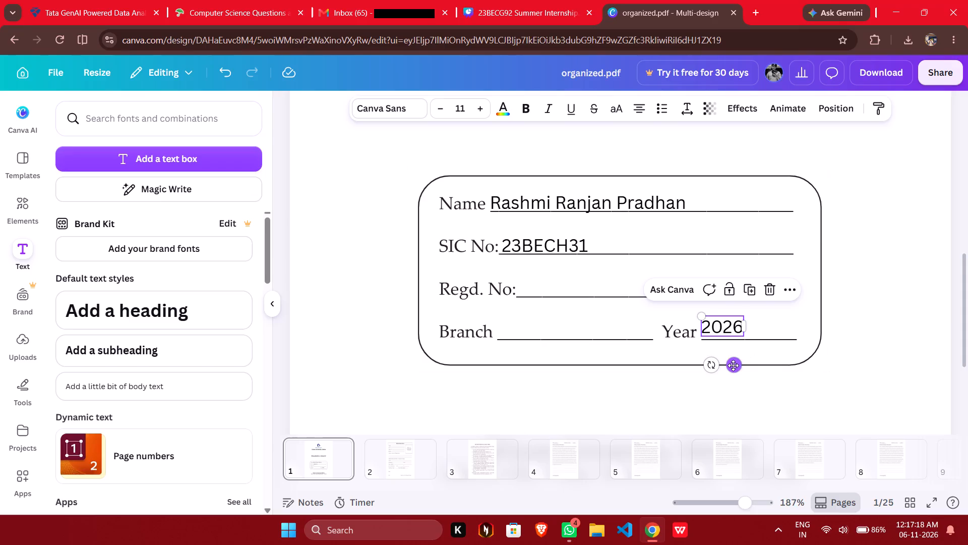
pyautogui.click(733, 365)
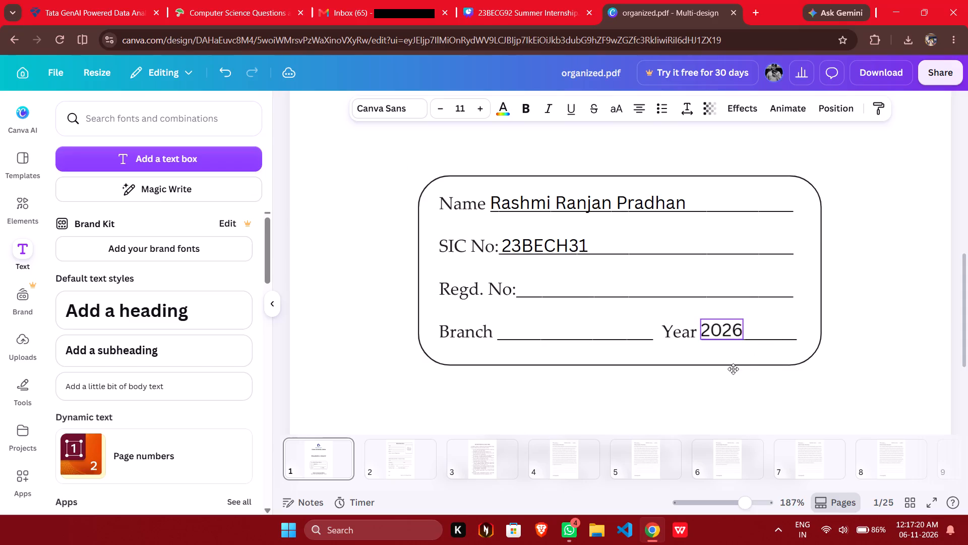
pyautogui.click(858, 353)
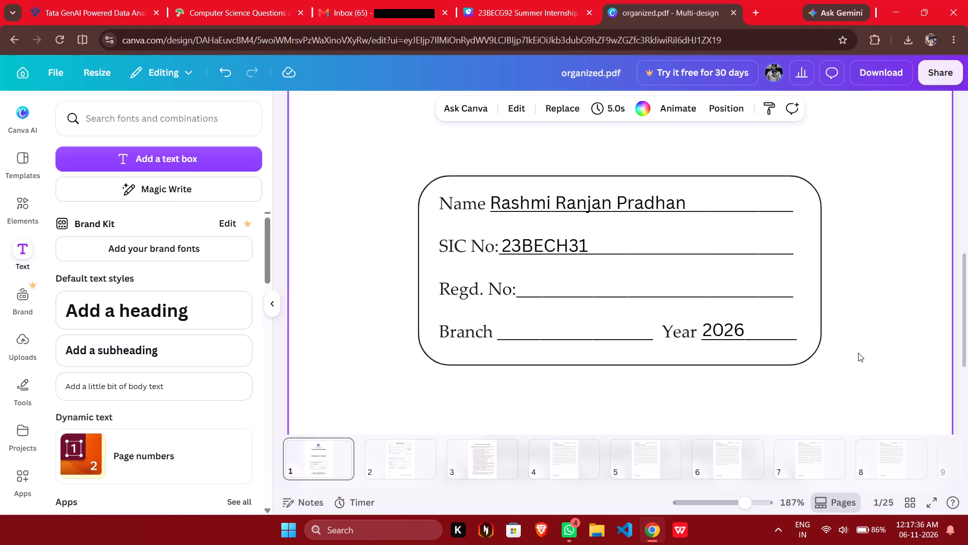
# Search the web in a new browser tab for the film Tanu Weds Manu and look through the results.
pyautogui.click(765, 1)
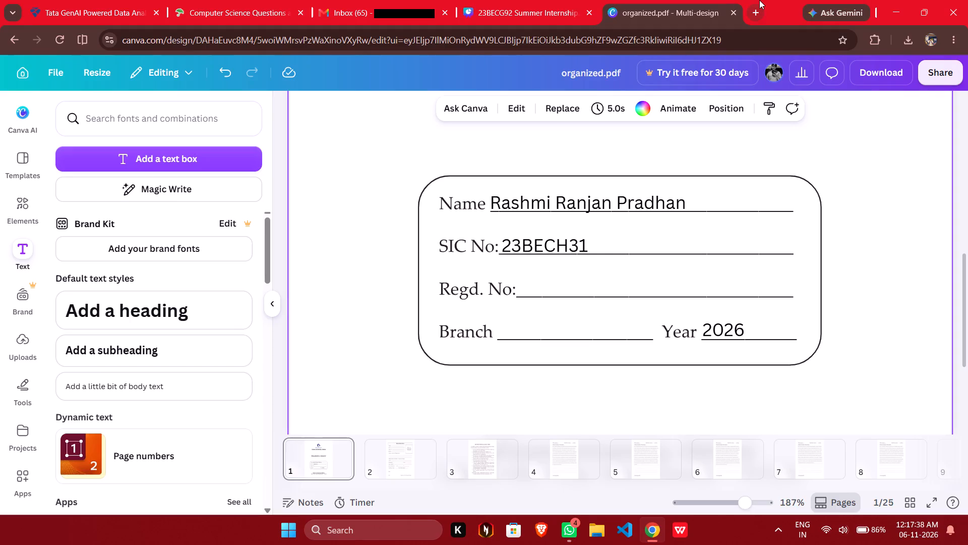
pyautogui.click(759, 0)
pyautogui.write('tanu ws')
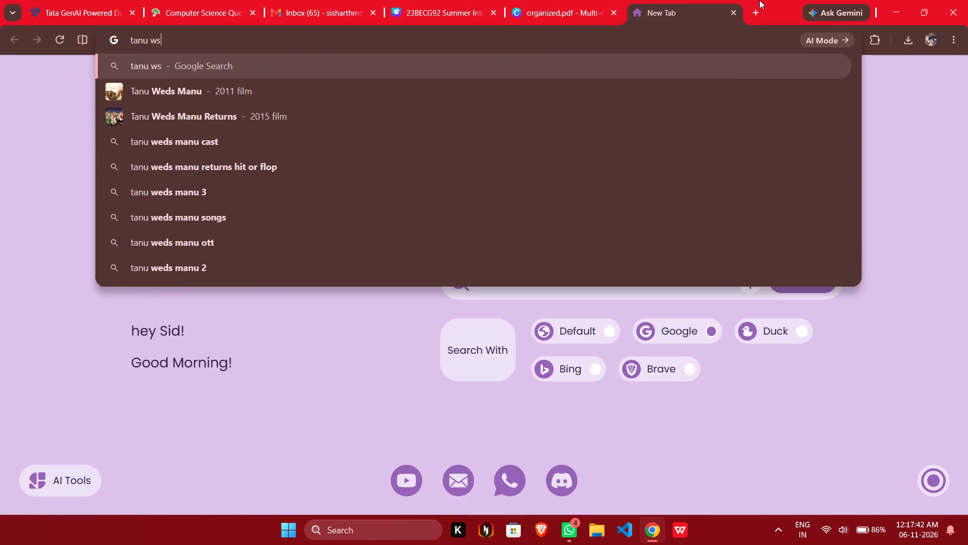
pyautogui.click(428, 90)
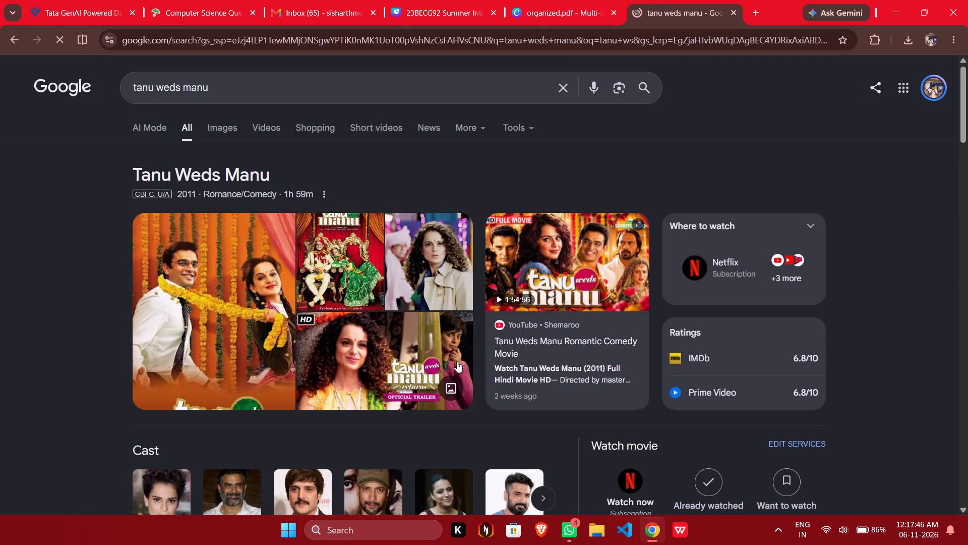
pyautogui.scroll(-4, 457, 361)
pyautogui.scroll(2, 457, 361)
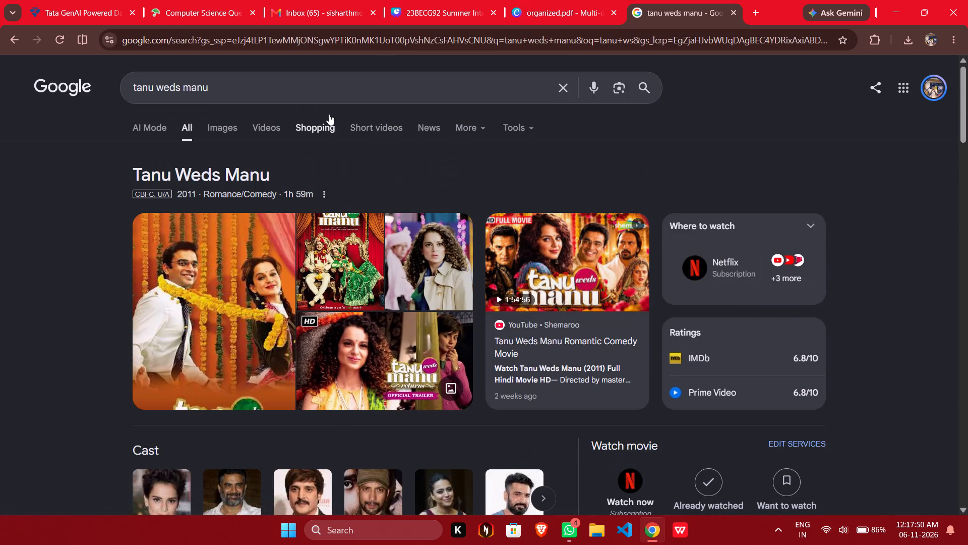
# Search for "tanu weds manu characters name" and expand the overview to examine the full list of characters.
pyautogui.click(294, 101)
pyautogui.press('space')
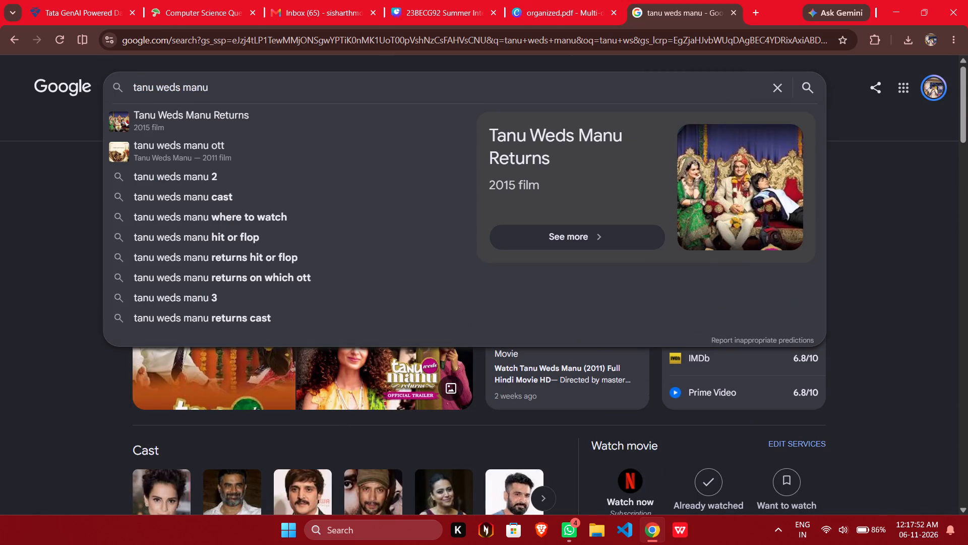
pyautogui.write('chara')
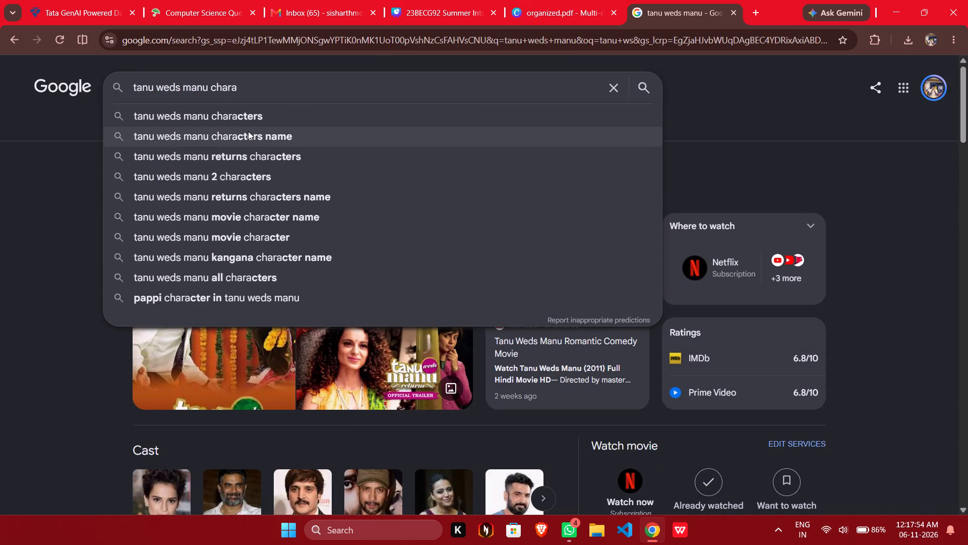
pyautogui.click(248, 131)
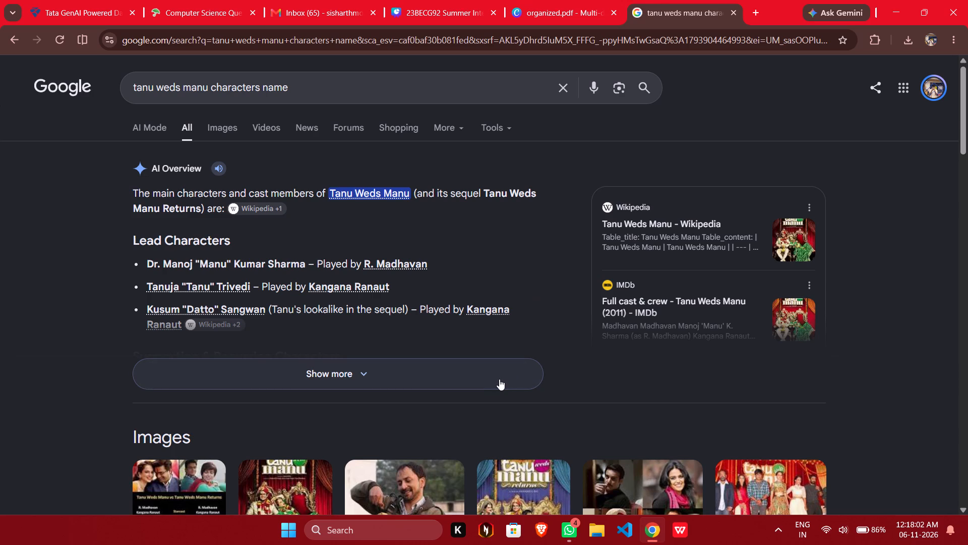
pyautogui.scroll(-4, 490, 278)
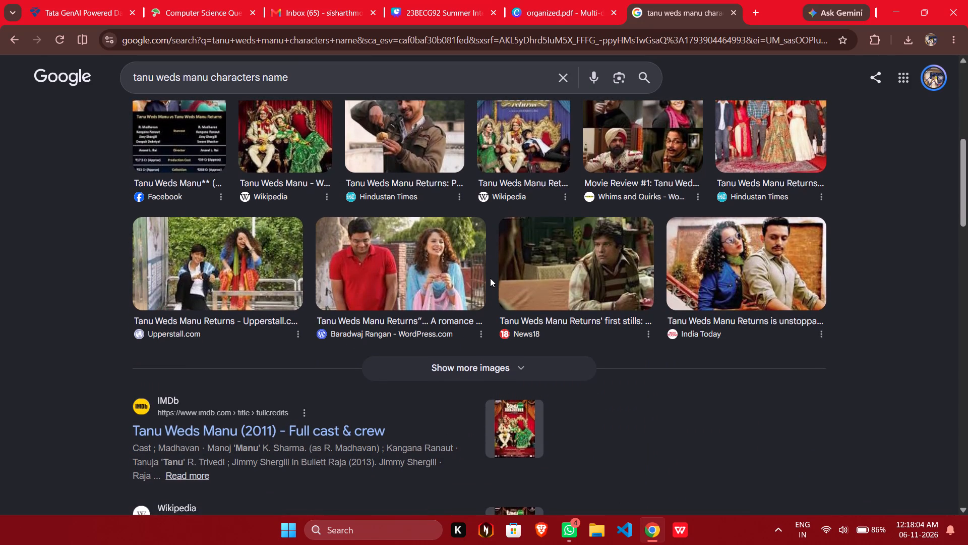
pyautogui.scroll(6, 490, 278)
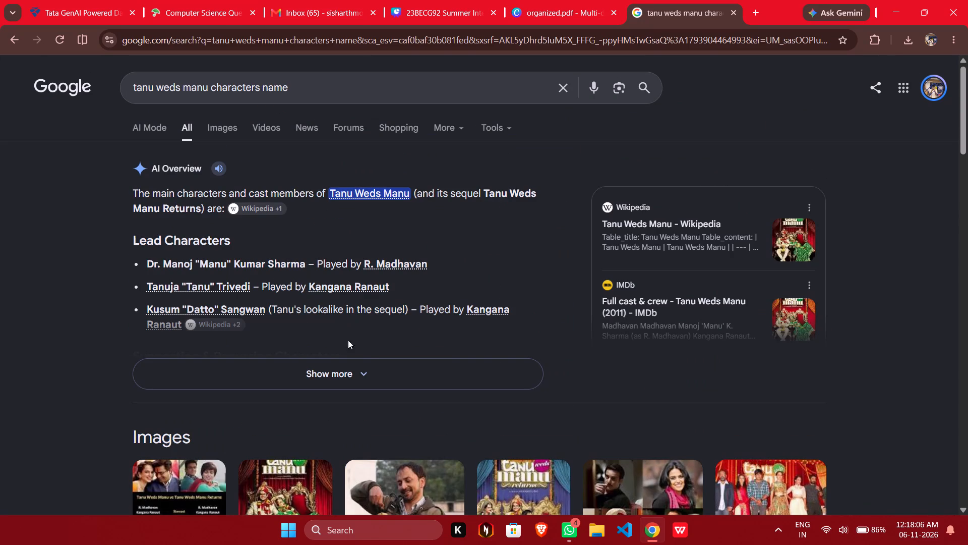
pyautogui.click(384, 369)
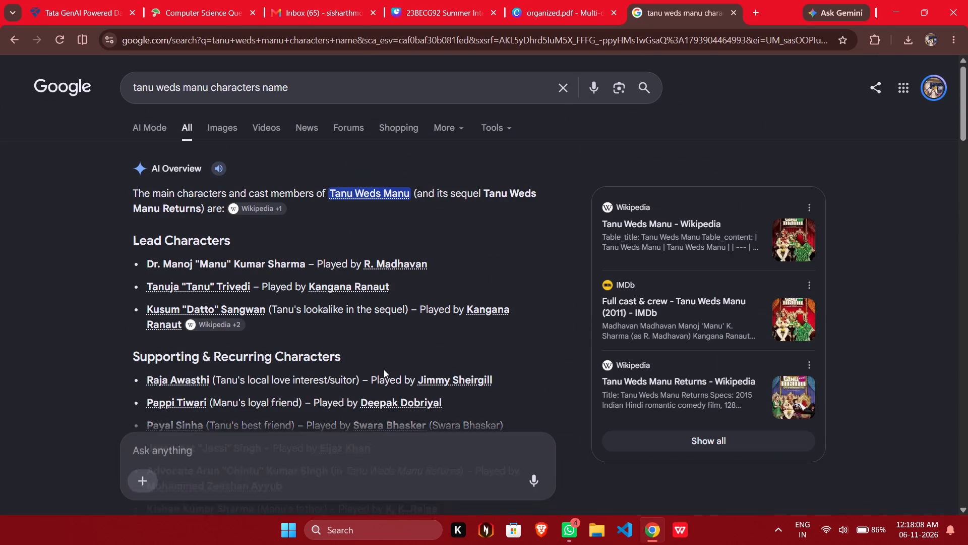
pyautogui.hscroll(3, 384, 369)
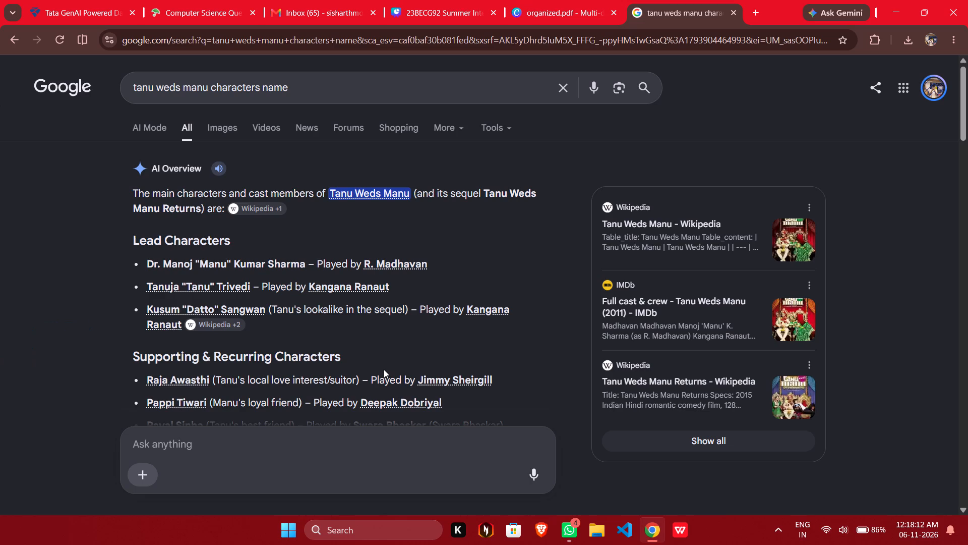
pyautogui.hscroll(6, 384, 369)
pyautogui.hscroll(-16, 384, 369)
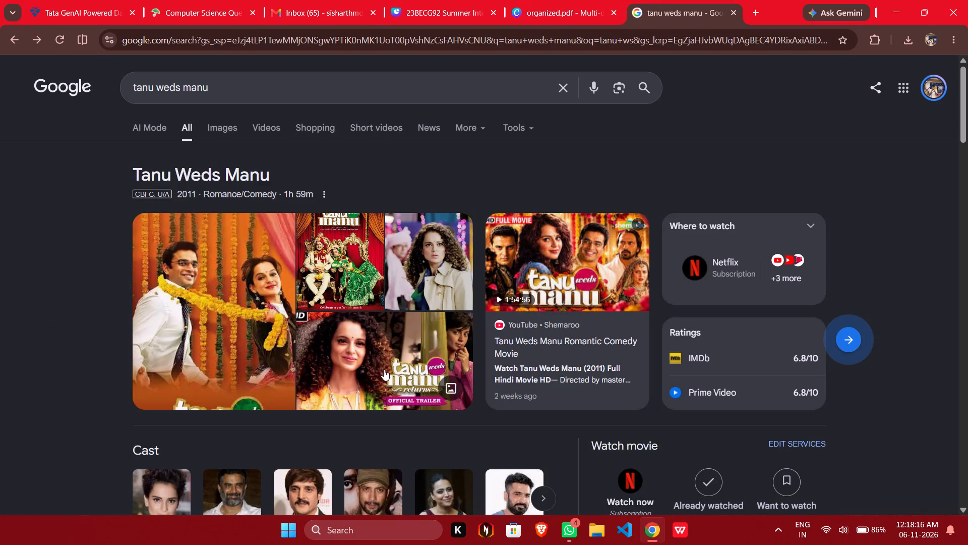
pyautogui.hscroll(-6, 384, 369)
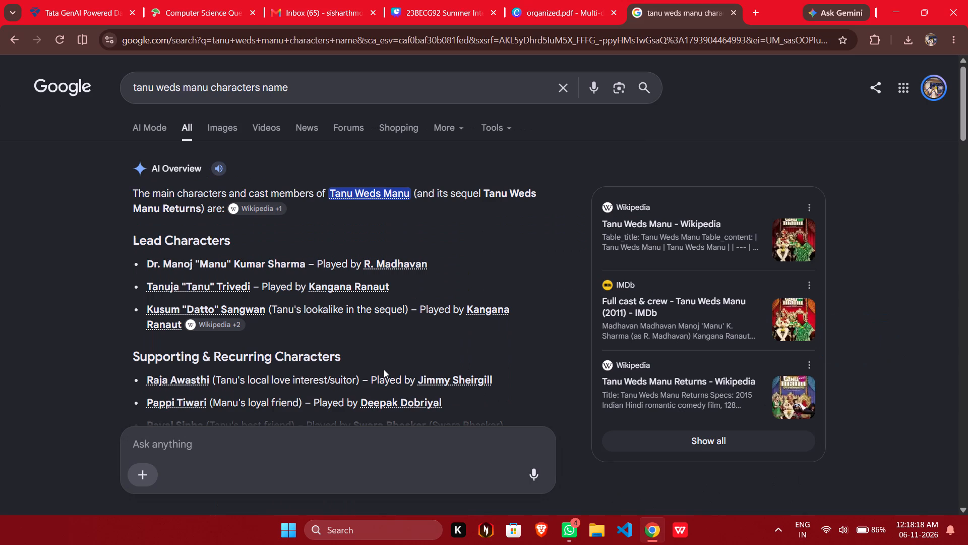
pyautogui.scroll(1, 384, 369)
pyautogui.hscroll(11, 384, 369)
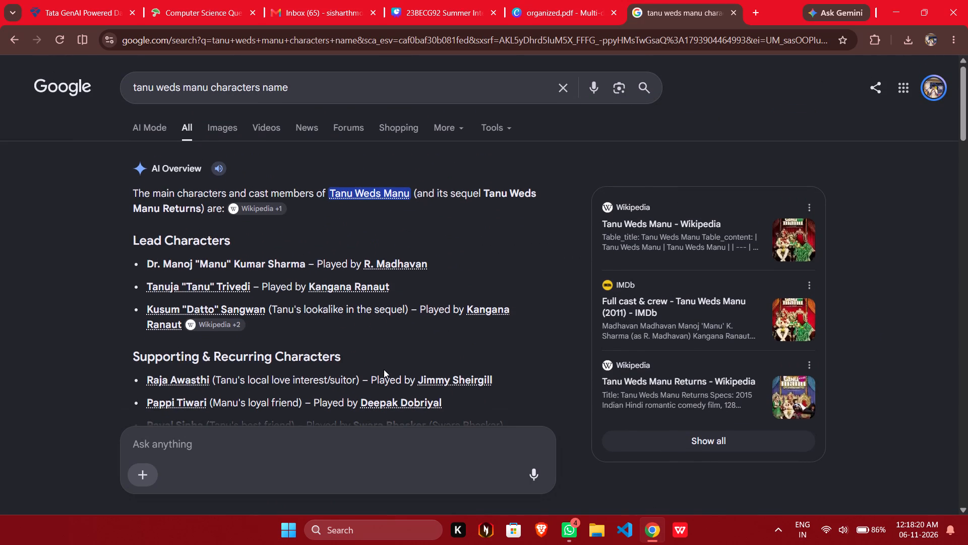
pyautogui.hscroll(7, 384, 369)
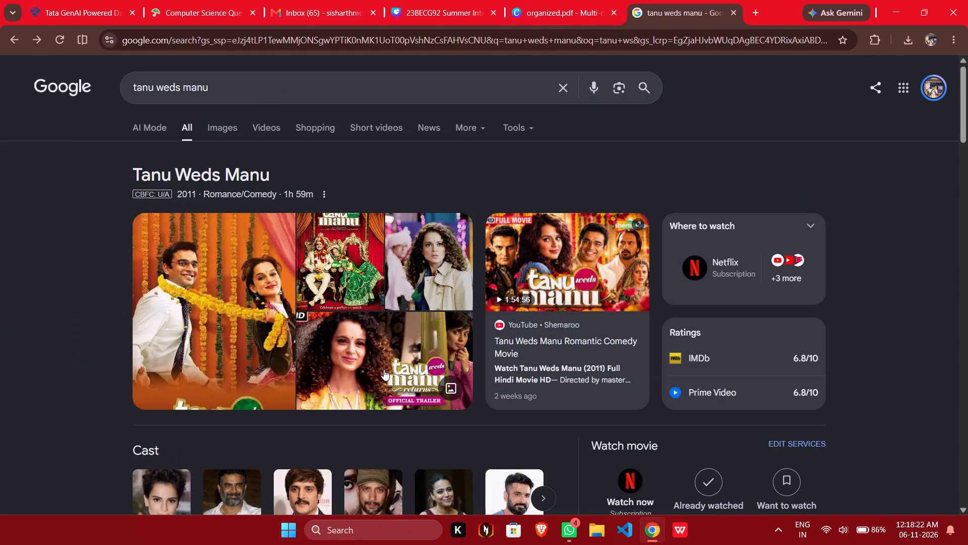
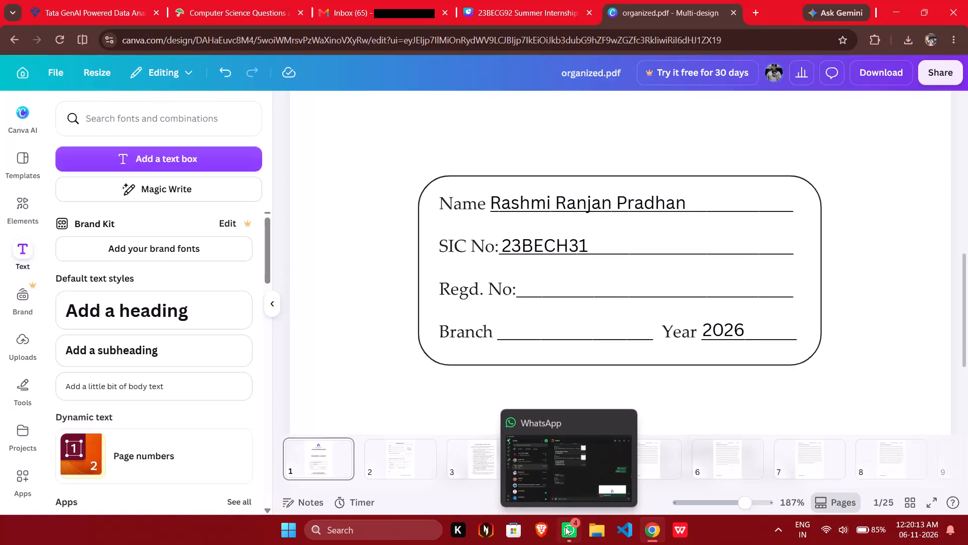
pyautogui.click(223, 143)
pyautogui.click(221, 148)
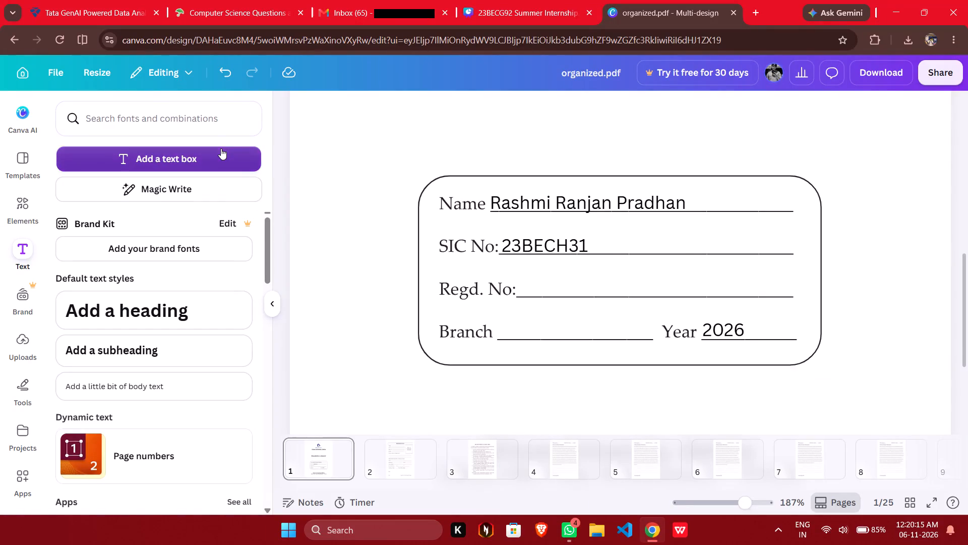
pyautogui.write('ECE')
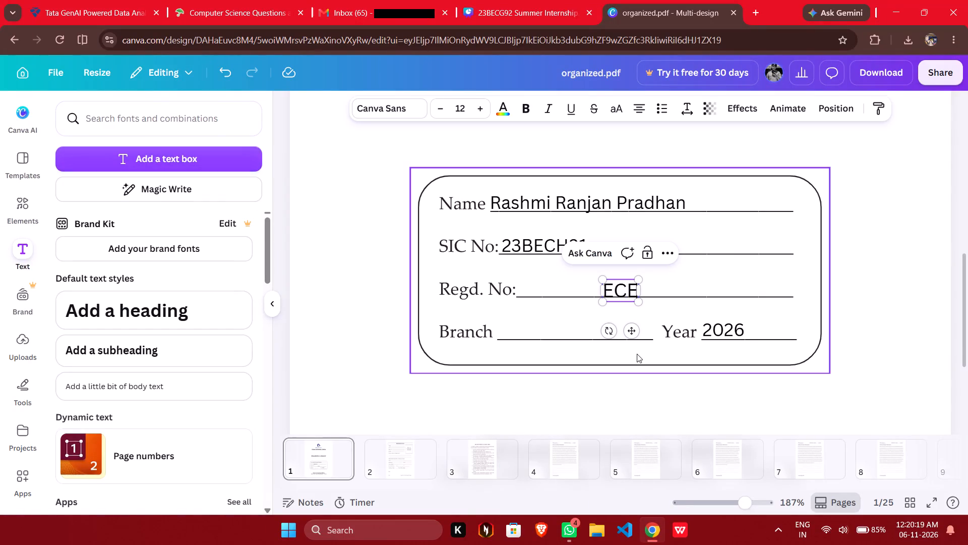
pyautogui.moveTo(630, 331); pyautogui.dragTo(535, 372)
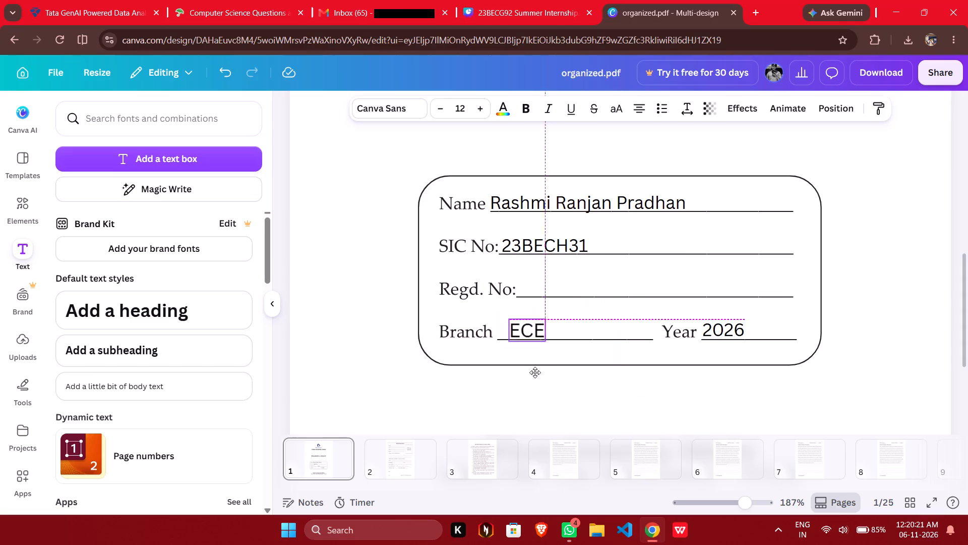
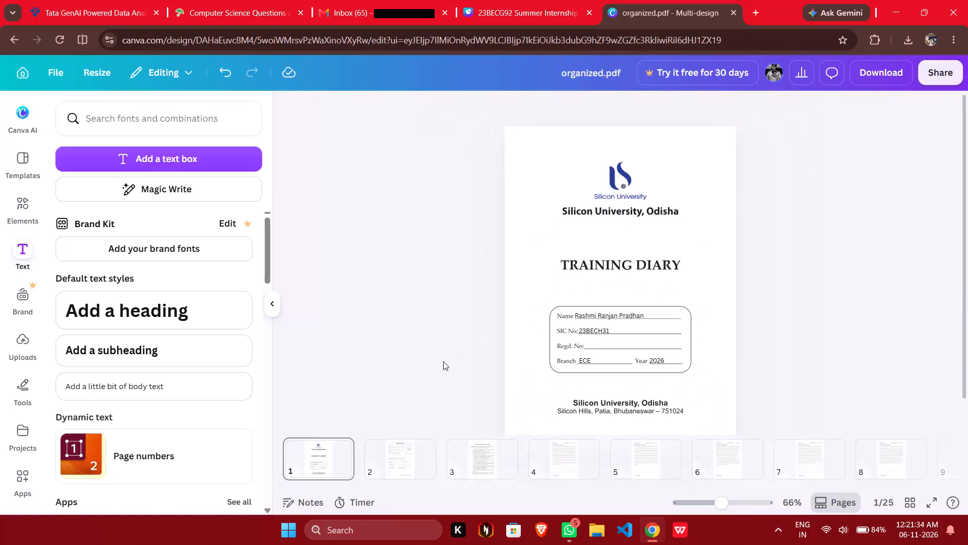
# Look over the Memoranda page and page 3 of the training diary, and return to the cover page.
pyautogui.click(396, 459)
pyautogui.click(479, 470)
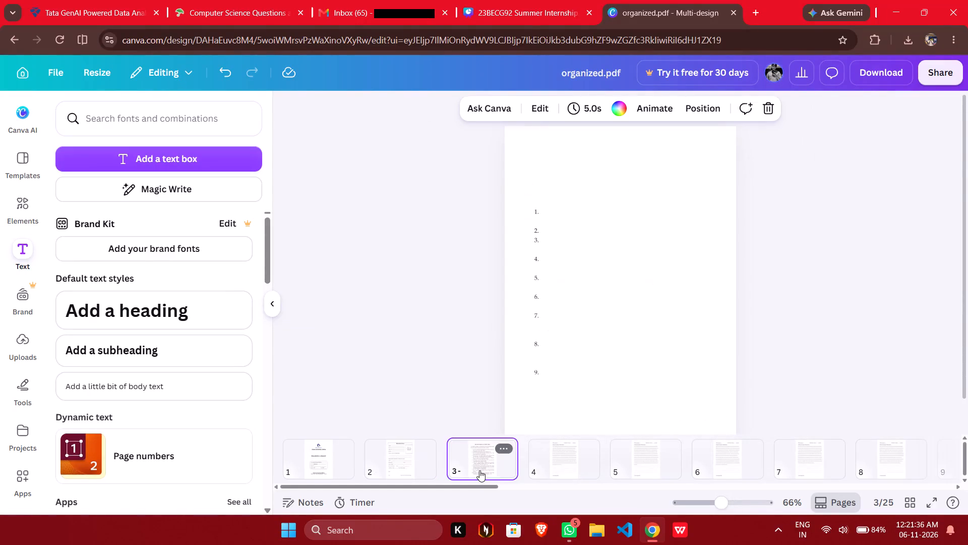
pyautogui.click(311, 470)
pyautogui.click(396, 443)
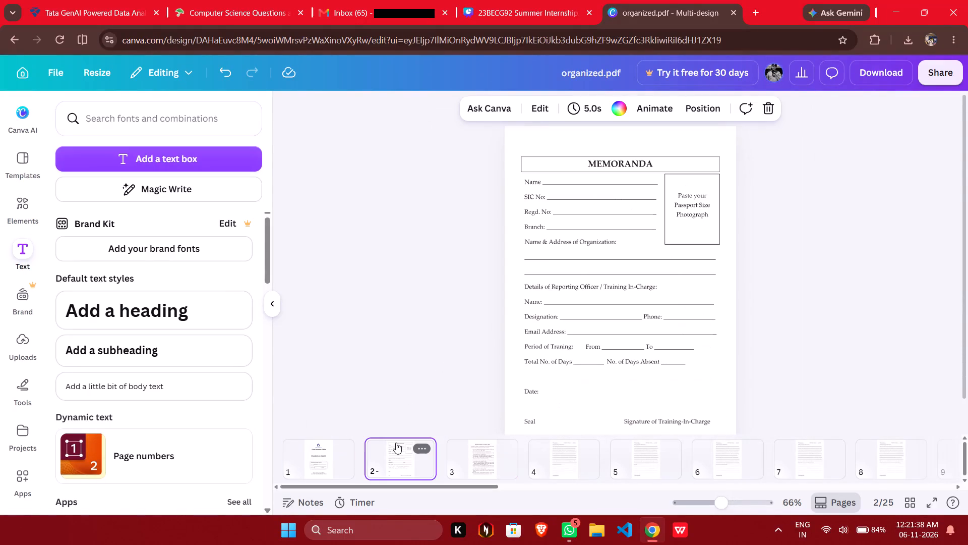
pyautogui.click(312, 471)
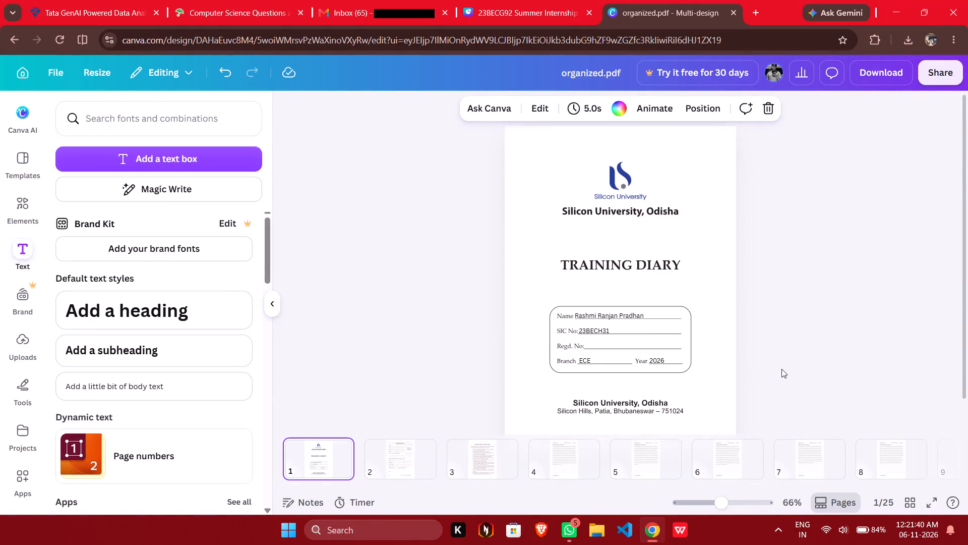
# Open the download settings for the training diary design.
pyautogui.click(887, 71)
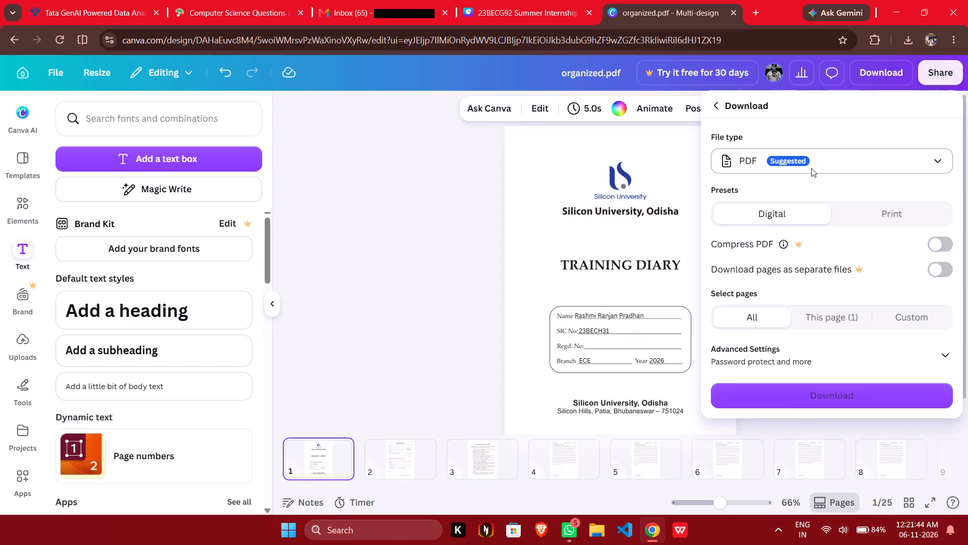
# Download all pages of the training diary as a PDF and save it as organized.pdf in the Forage_Task folder.
pyautogui.click(804, 401)
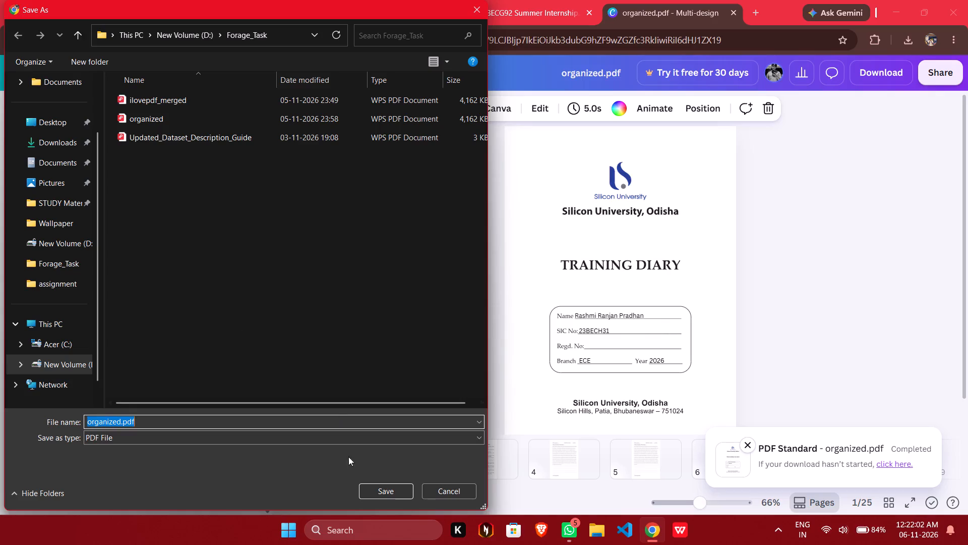
pyautogui.click(390, 489)
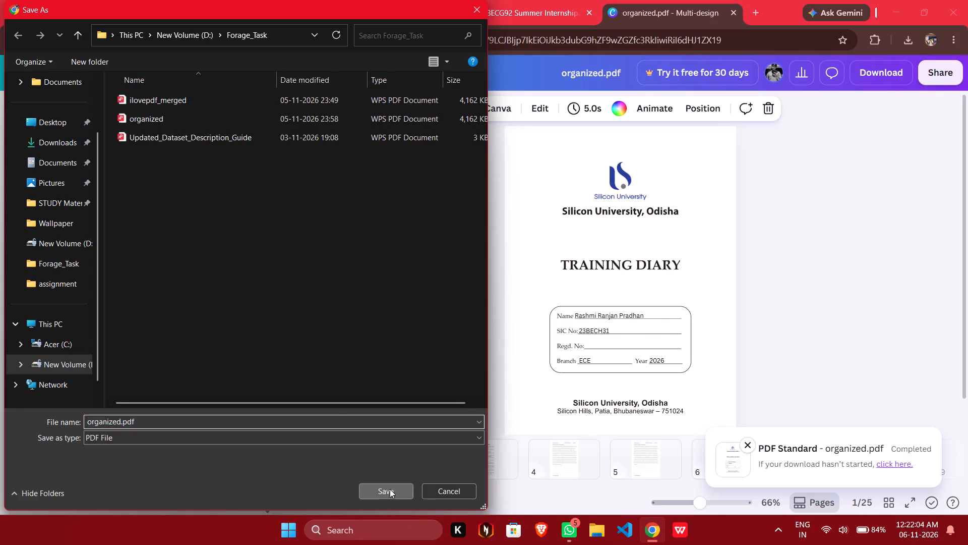
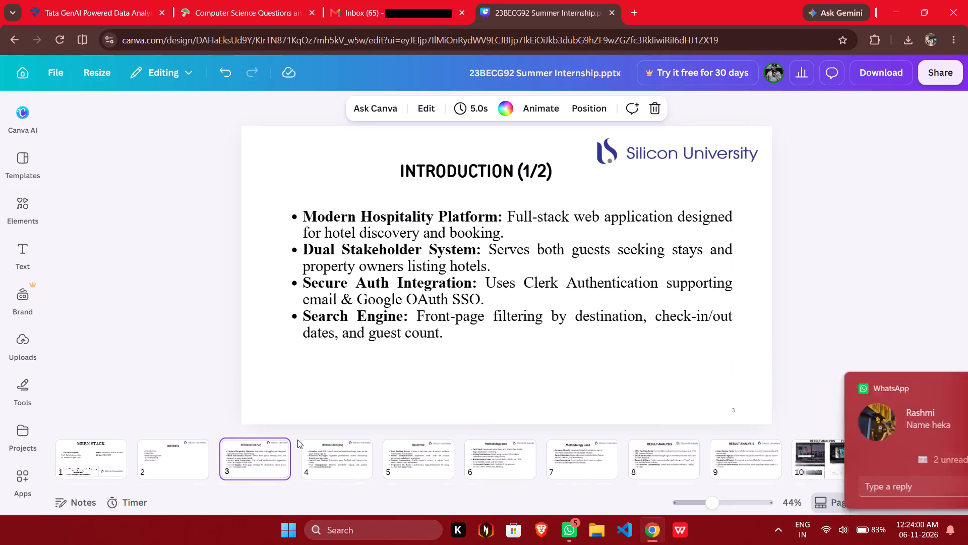
# In a new browser tab, enter "pdf" as the start of a web address or search query.
pyautogui.click(635, 6)
pyautogui.click(208, 40)
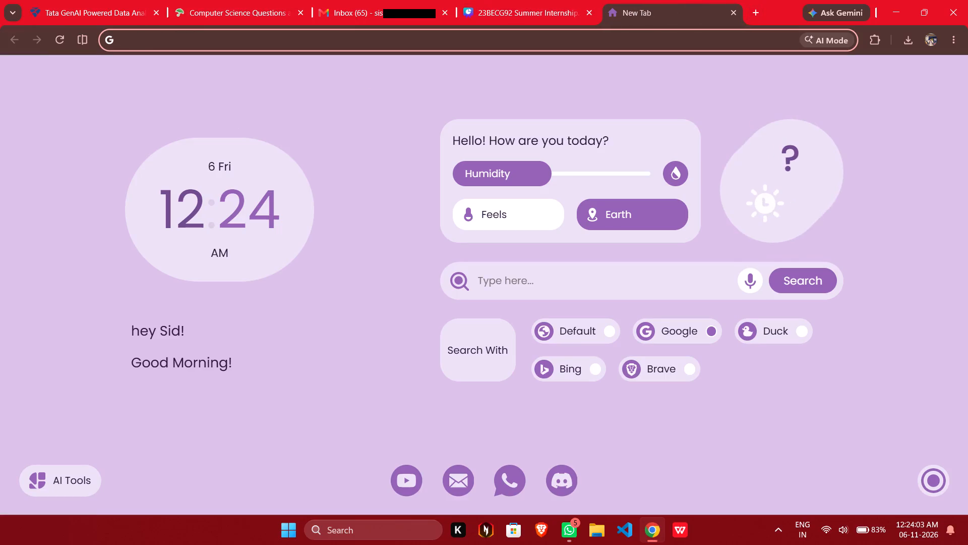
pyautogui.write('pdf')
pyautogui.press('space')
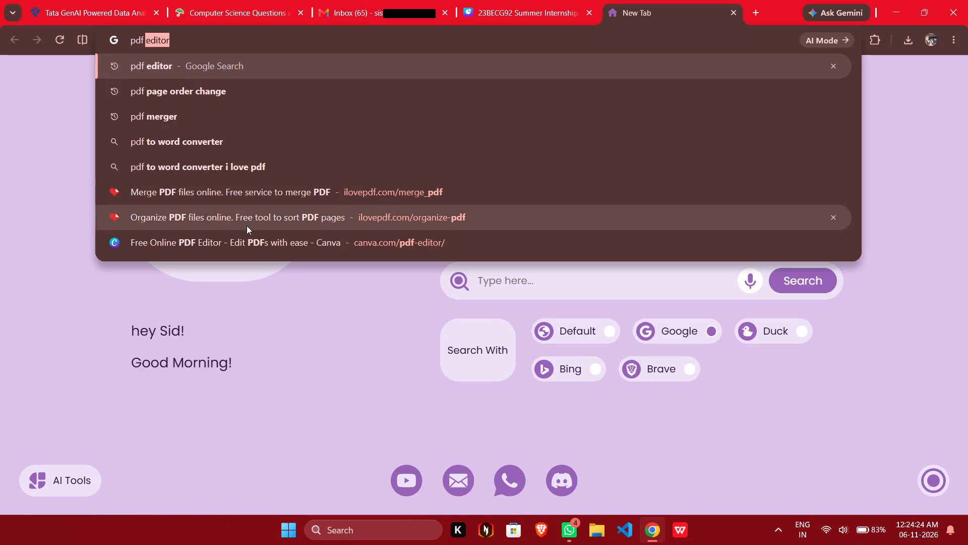
# Open Canva's free online PDF editor and choose organized.pdf from the Forage_Task folder for upload.
pyautogui.click(292, 239)
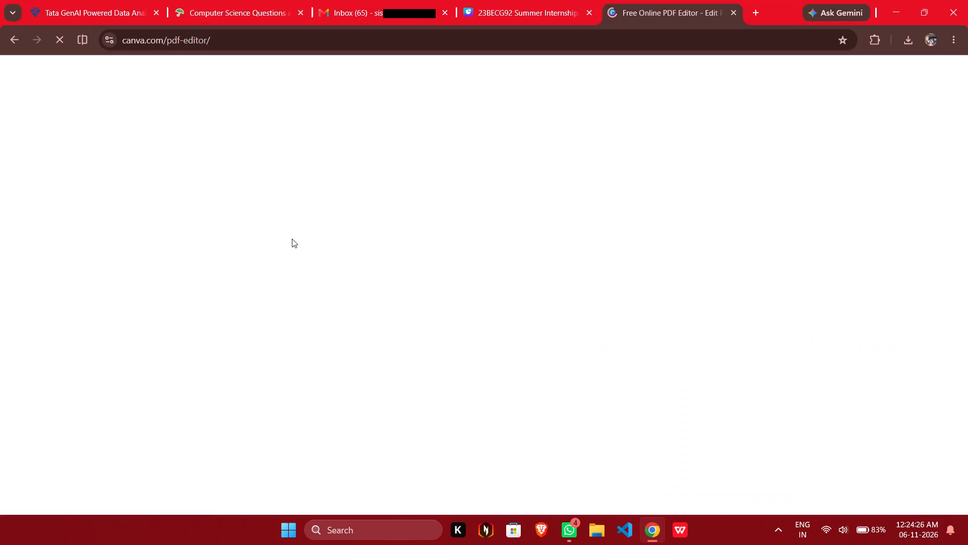
pyautogui.click(490, 300)
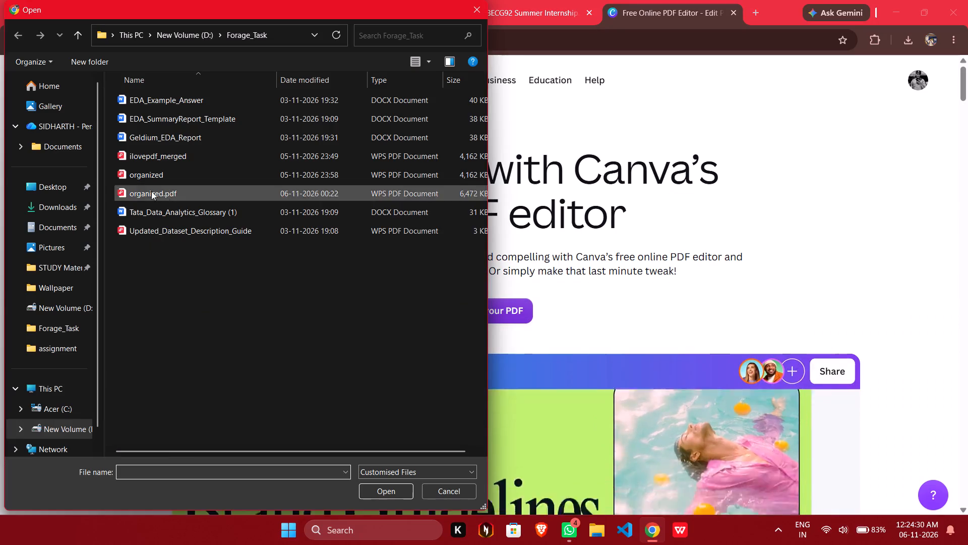
pyautogui.click(200, 197)
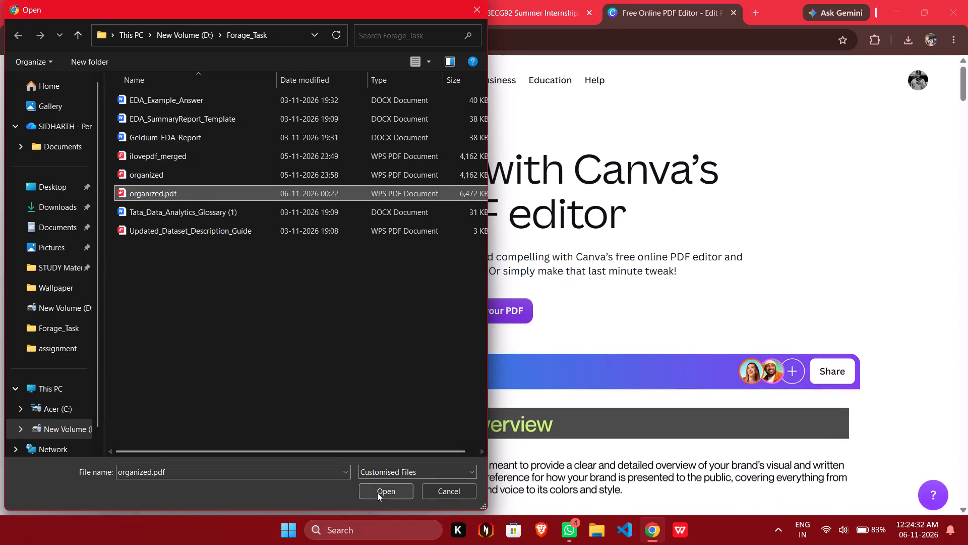
# Confirm the upload of organized.pdf so that it opens as an editable design in Canva.
pyautogui.click(377, 493)
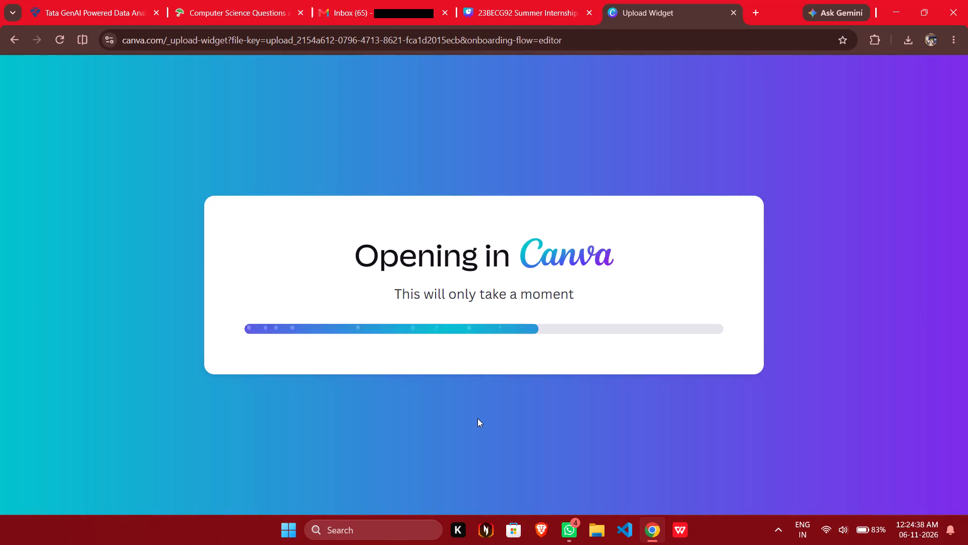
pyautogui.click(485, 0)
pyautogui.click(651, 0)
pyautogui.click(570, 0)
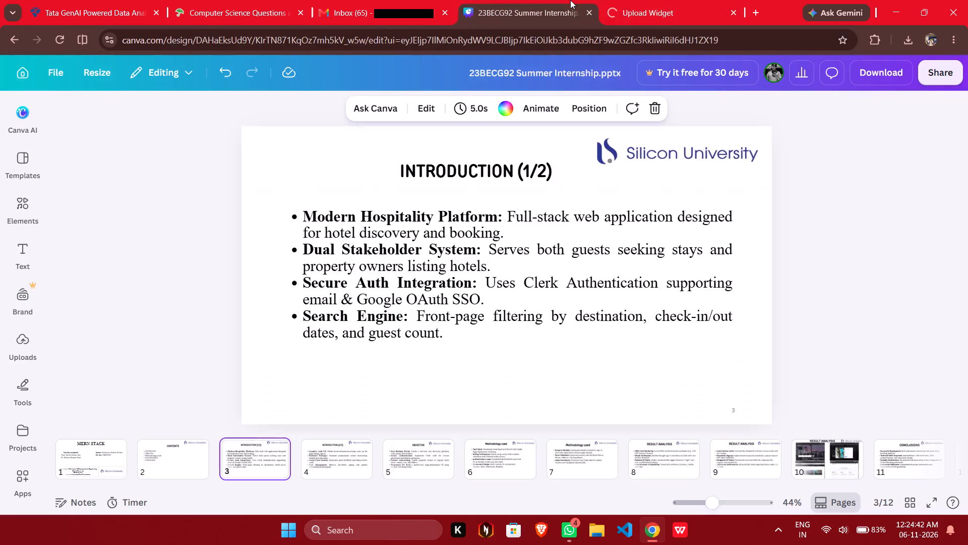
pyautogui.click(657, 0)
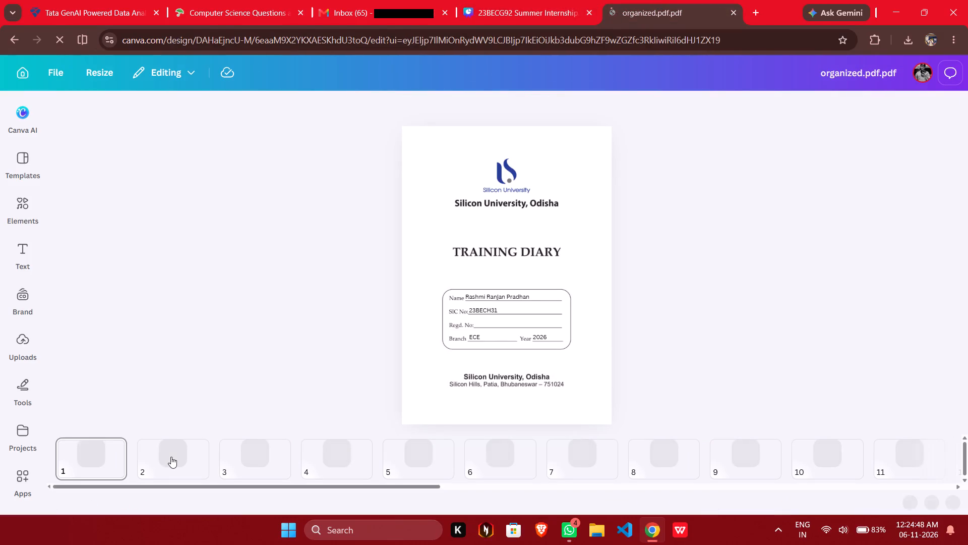
pyautogui.click(500, 0)
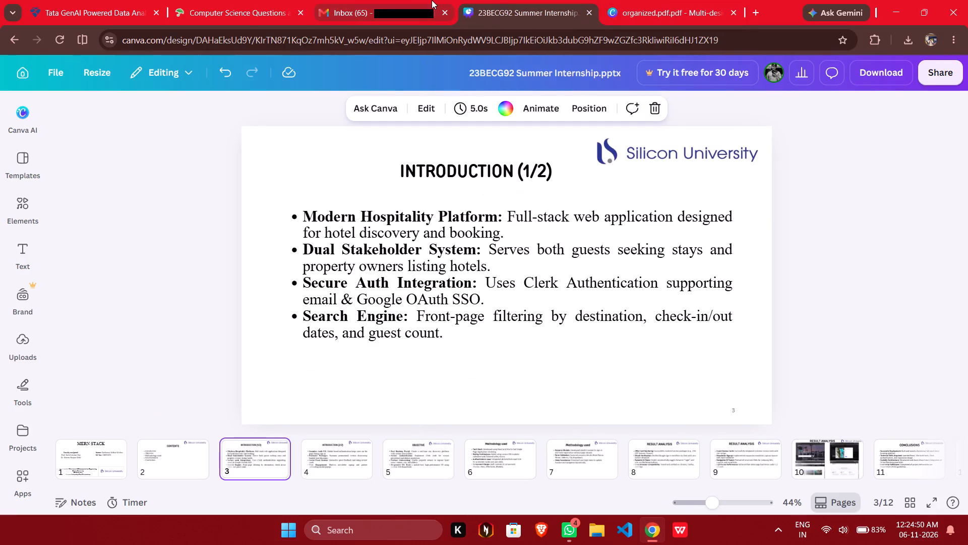
pyautogui.click(156, 458)
pyautogui.click(110, 458)
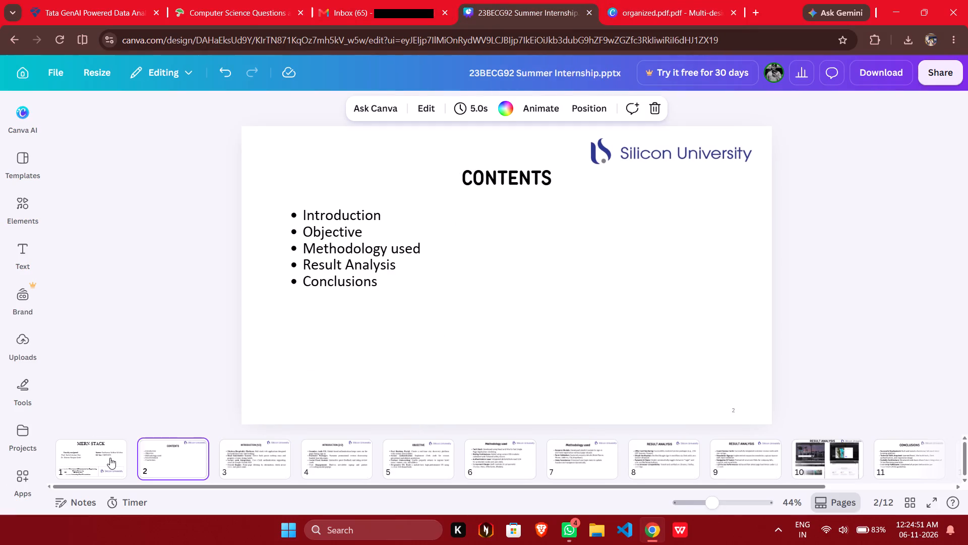
pyautogui.hscroll(-4, 498, 435)
pyautogui.click(712, 449)
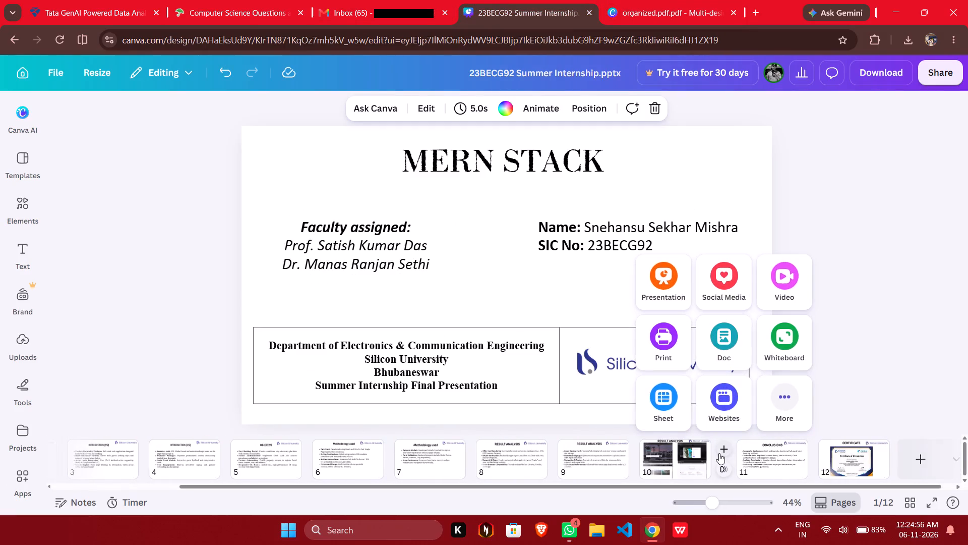
pyautogui.click(677, 446)
pyautogui.click(780, 444)
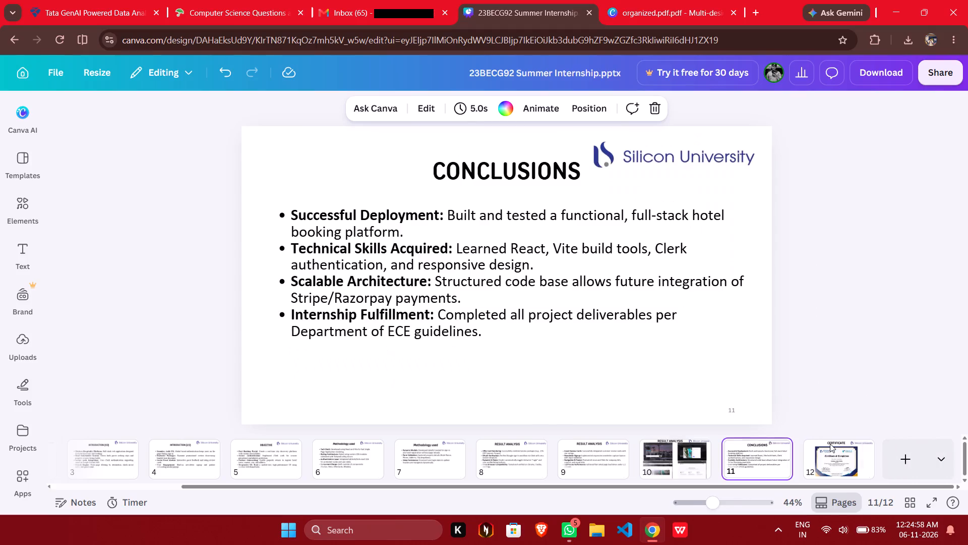